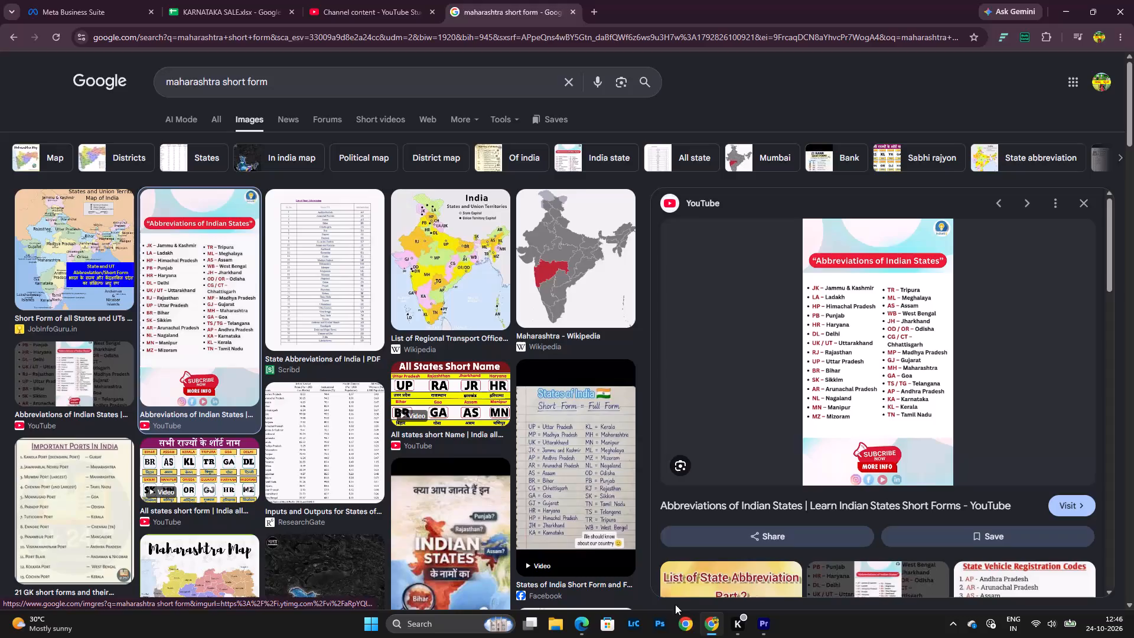
# Open a new Chrome window with the other browser profile and start a Google search for Meta Business Suite.
pyautogui.click(686, 626)
pyautogui.click(412, 294)
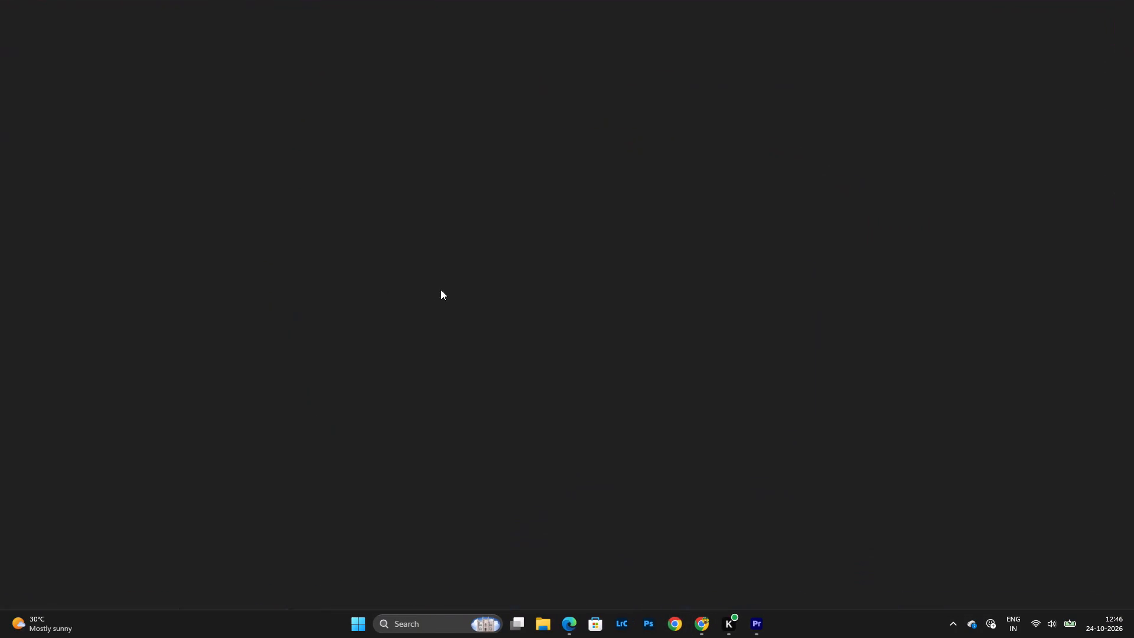
pyautogui.click(442, 224)
pyautogui.write('ma')
pyautogui.press('t')
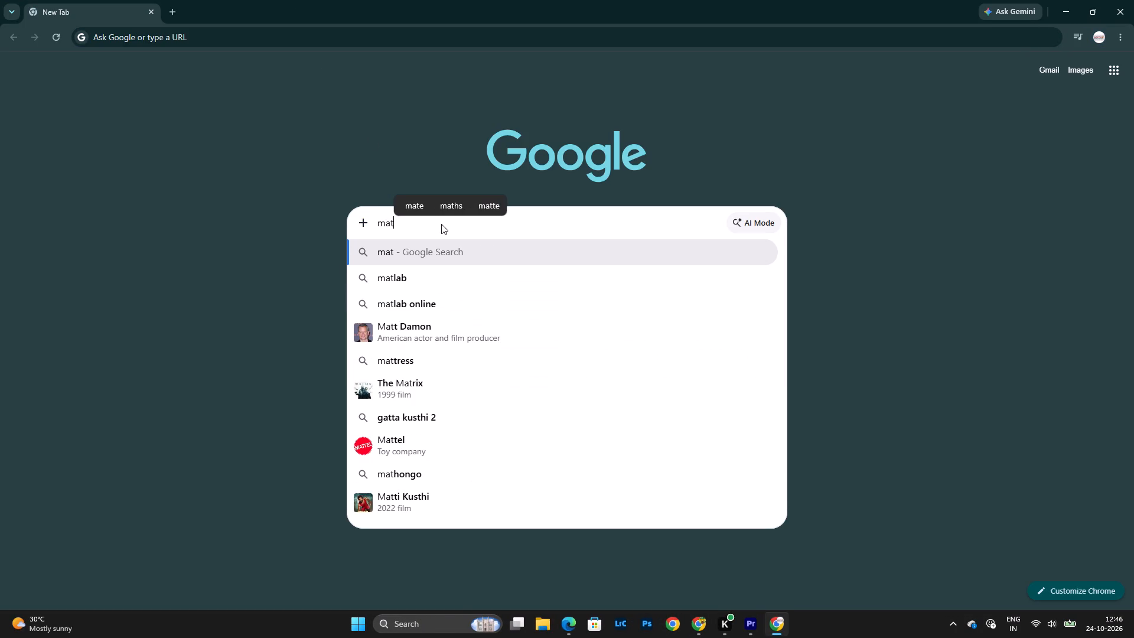
pyautogui.press('a')
pyautogui.press('BackSpace')
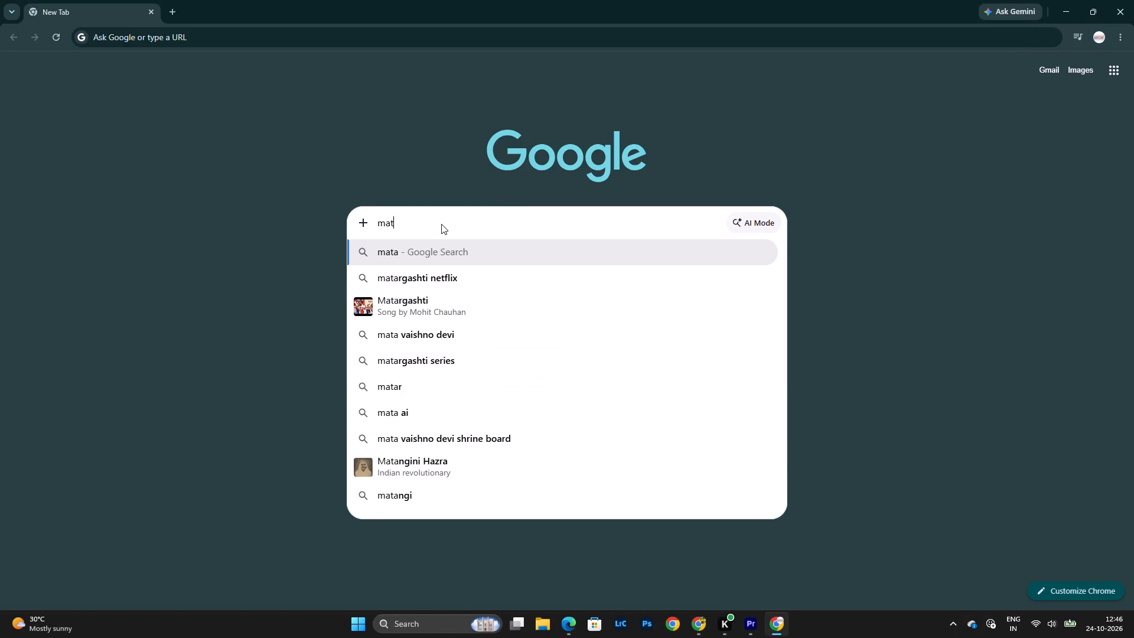
pyautogui.write('e s')
pyautogui.press('BackSpace')
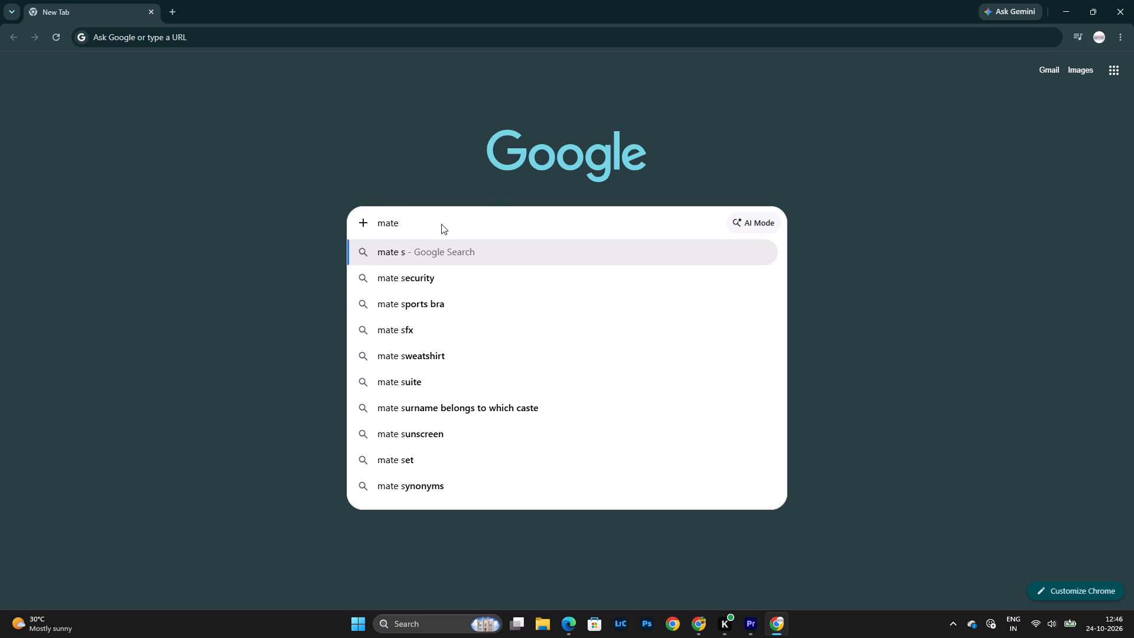
# Search Google for "meta business suite" and open the sponsored Meta Business Suite result.
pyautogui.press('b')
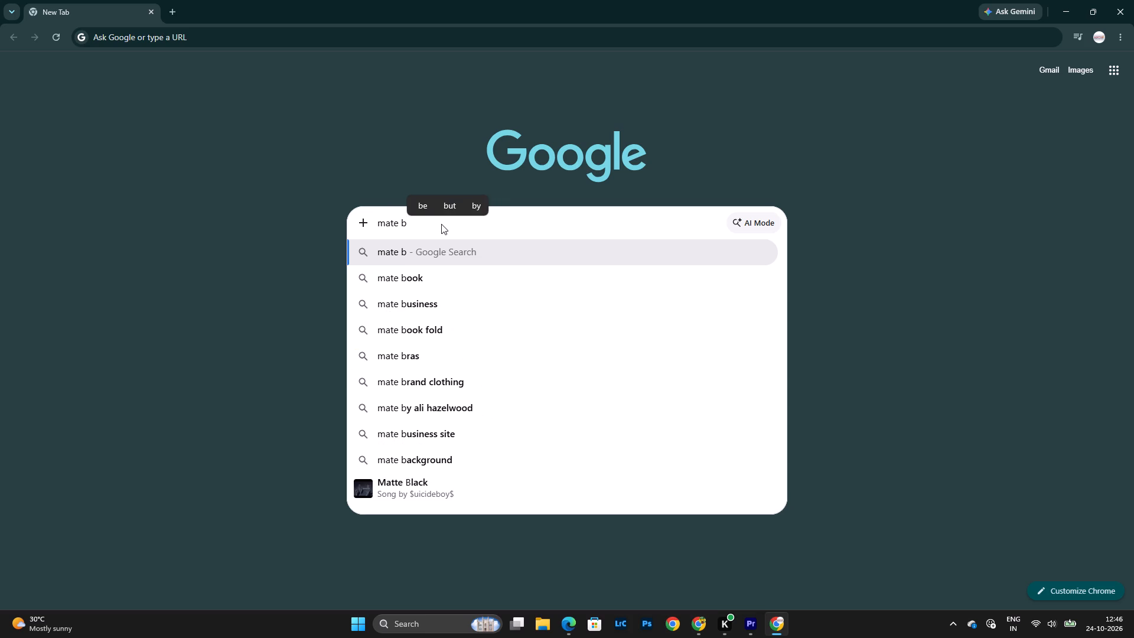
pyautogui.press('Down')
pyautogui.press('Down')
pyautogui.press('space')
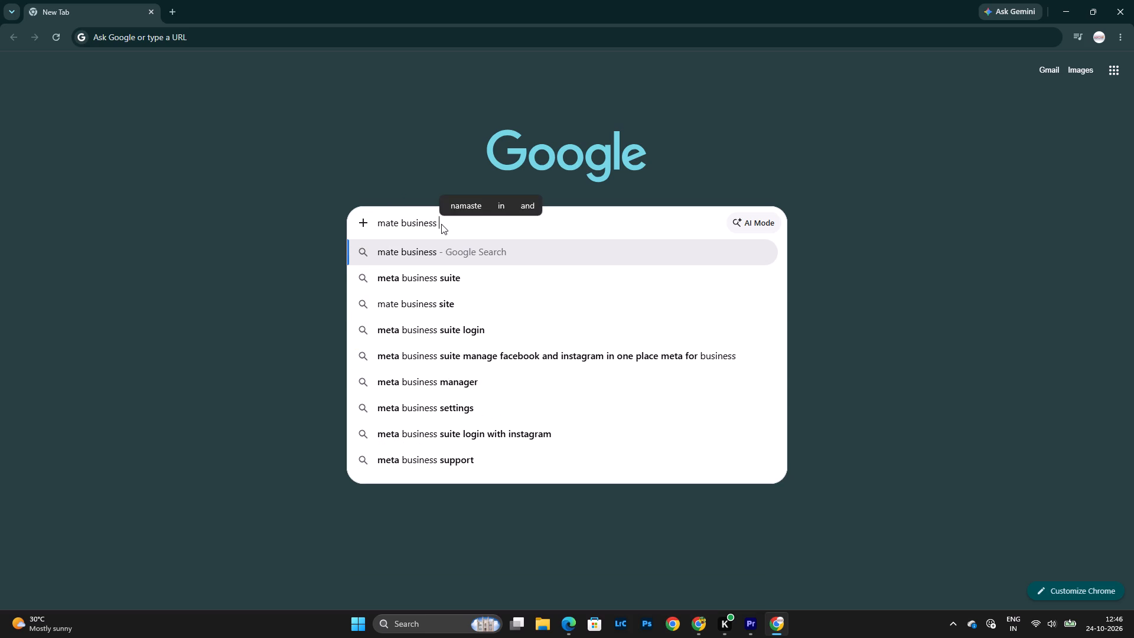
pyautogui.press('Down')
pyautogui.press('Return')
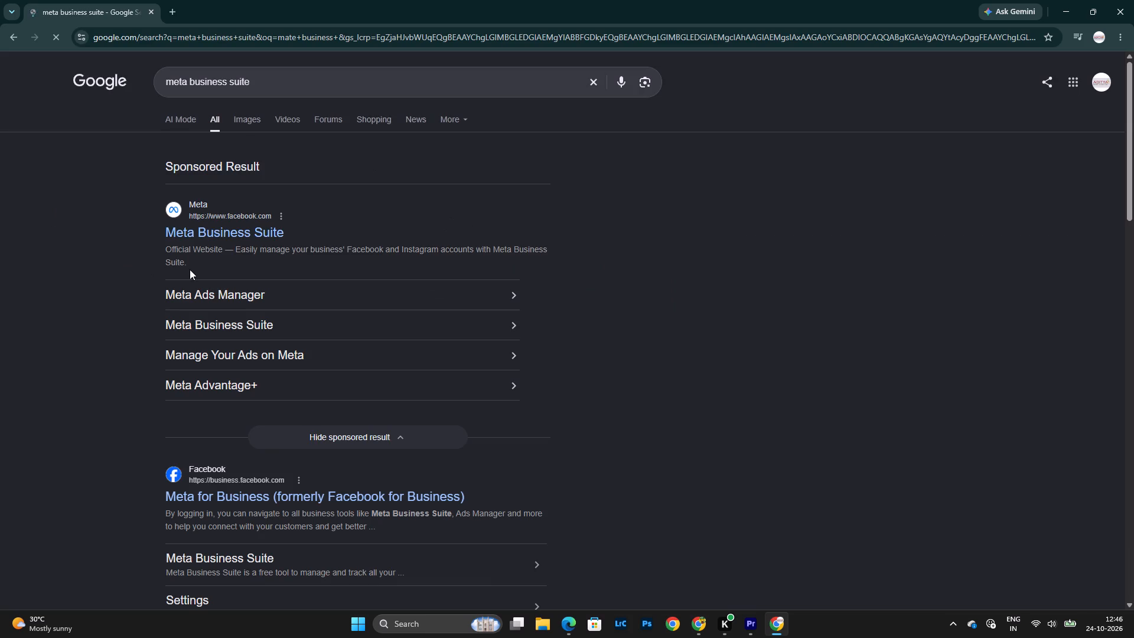
pyautogui.click(231, 240)
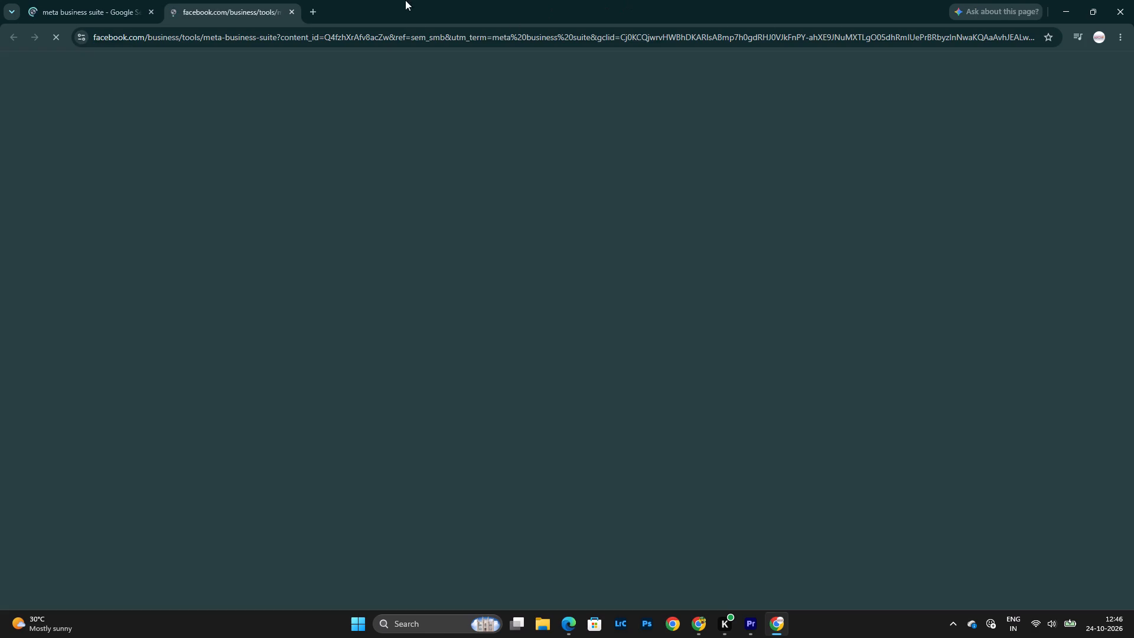
# Search Google for "fb" in a new tab and open the Facebook site.
pyautogui.click(314, 9)
pyautogui.click(430, 226)
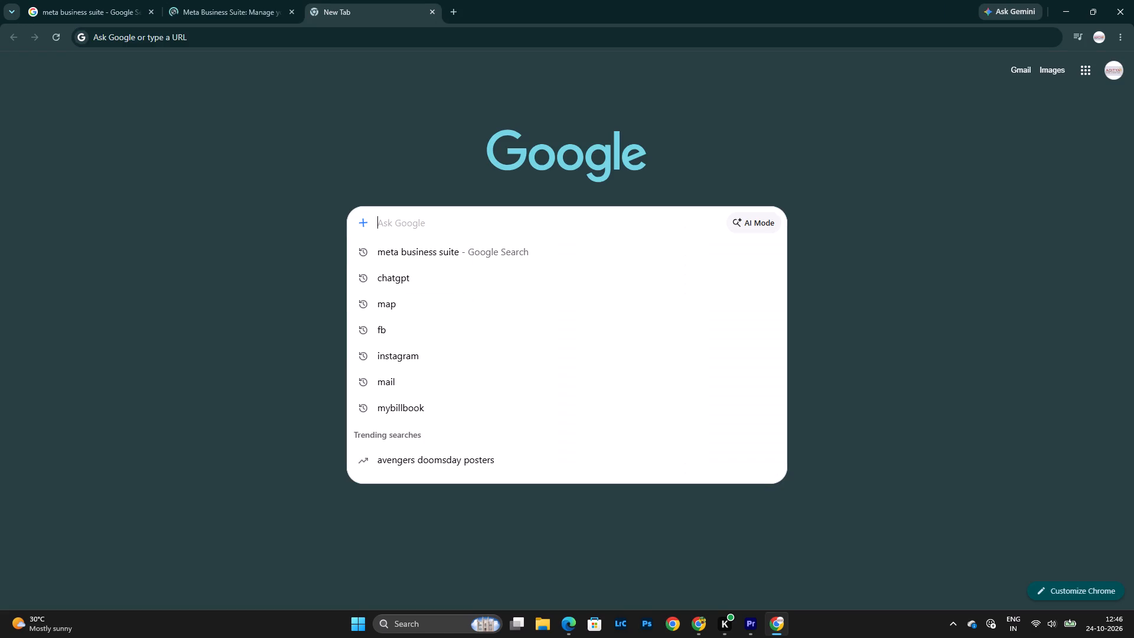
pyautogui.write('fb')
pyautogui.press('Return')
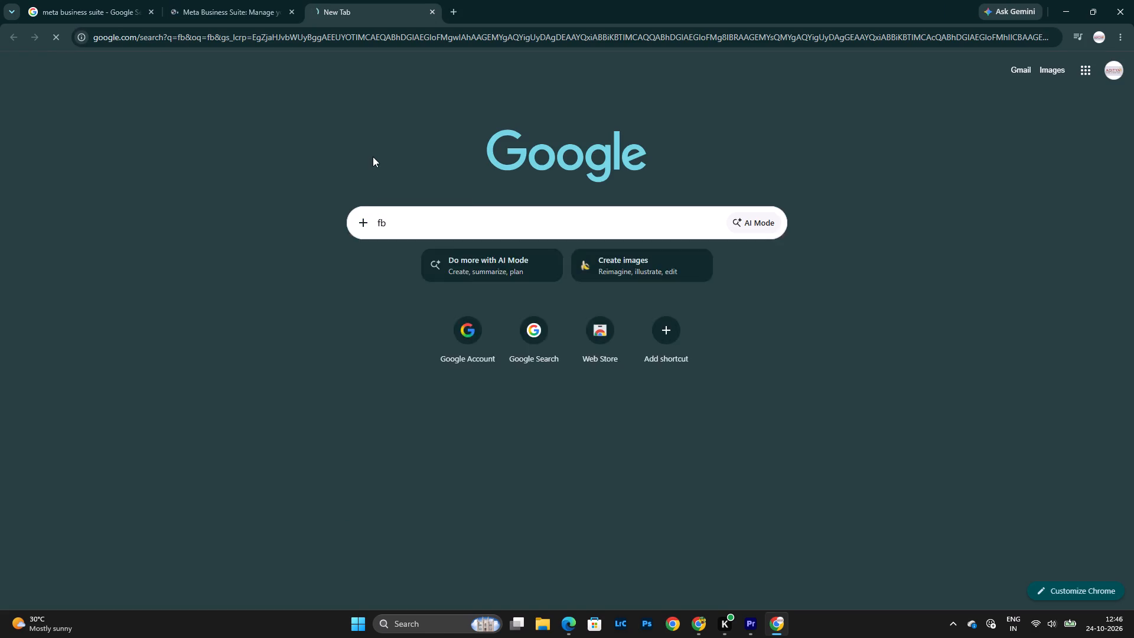
pyautogui.click(275, 180)
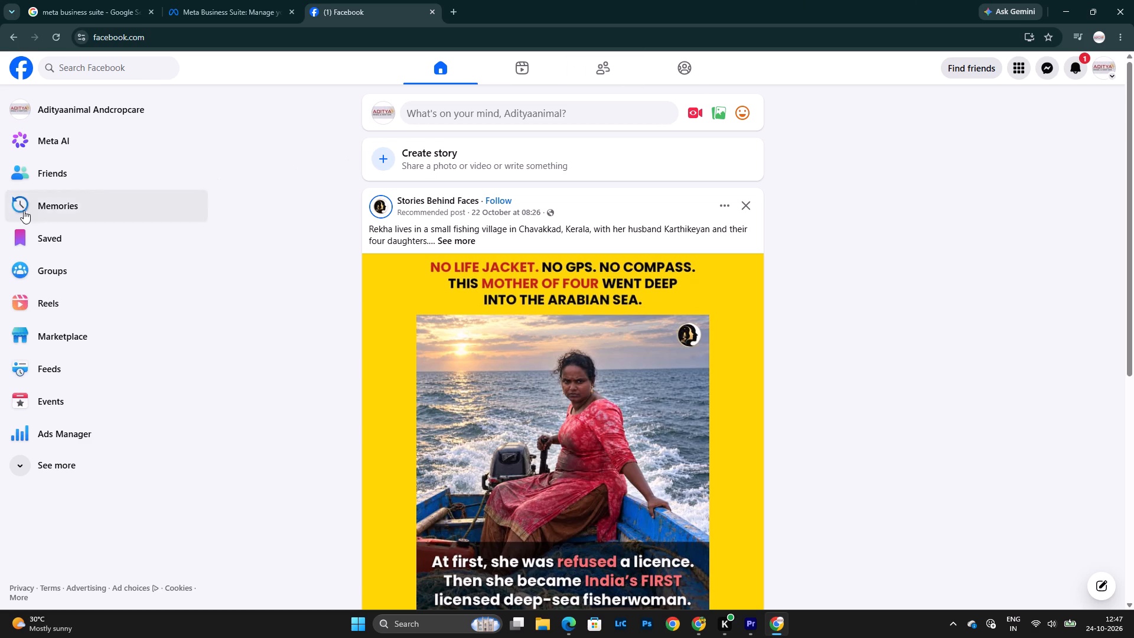
# Start creating a new profile or Page on Facebook, choose to upgrade the existing profile, and turn on professional mode.
pyautogui.click(229, 0)
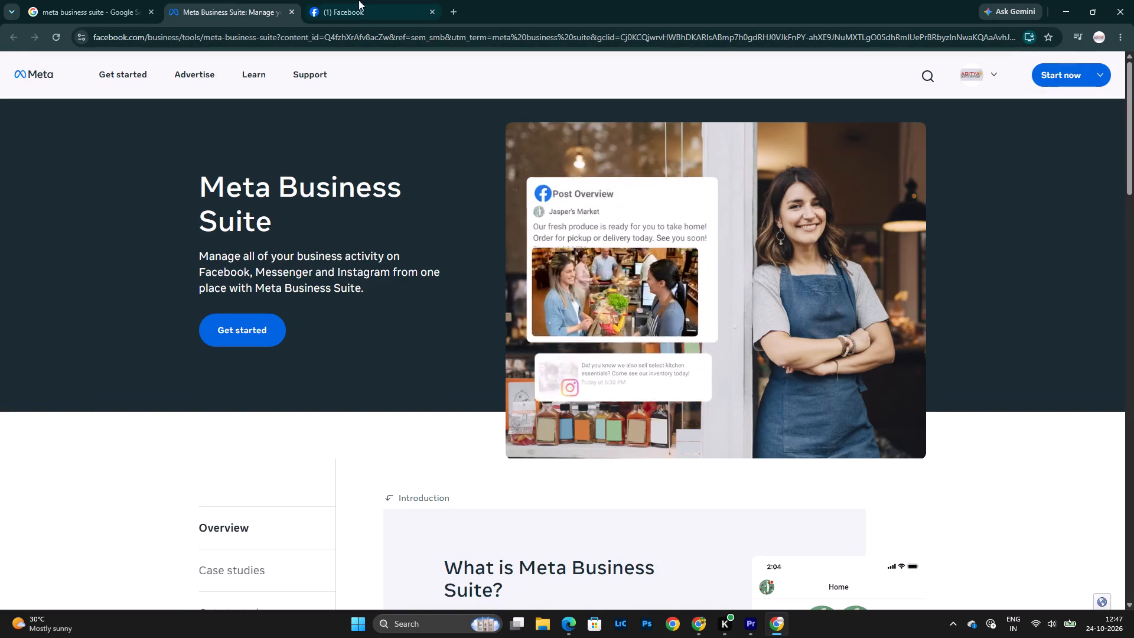
pyautogui.click(314, 0)
pyautogui.click(1099, 70)
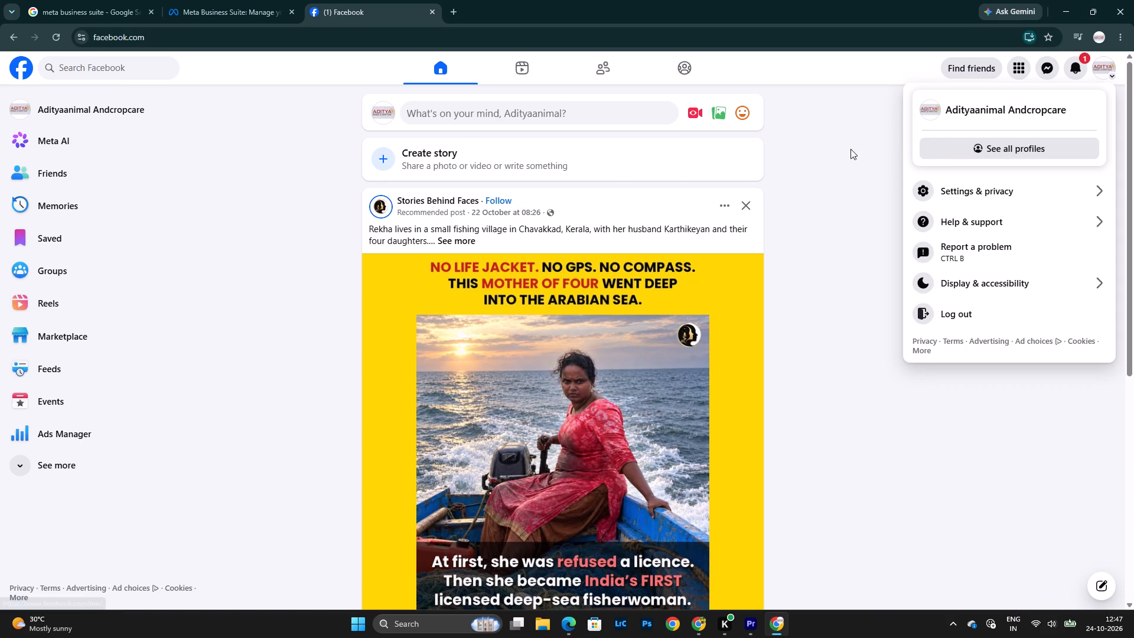
pyautogui.click(974, 147)
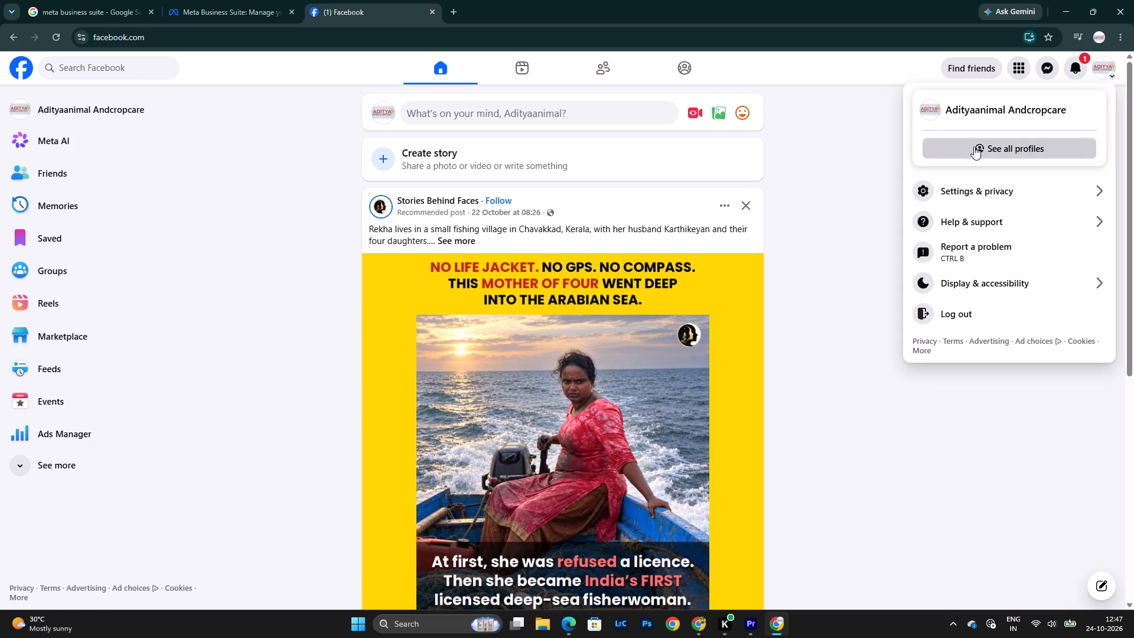
pyautogui.click(943, 165)
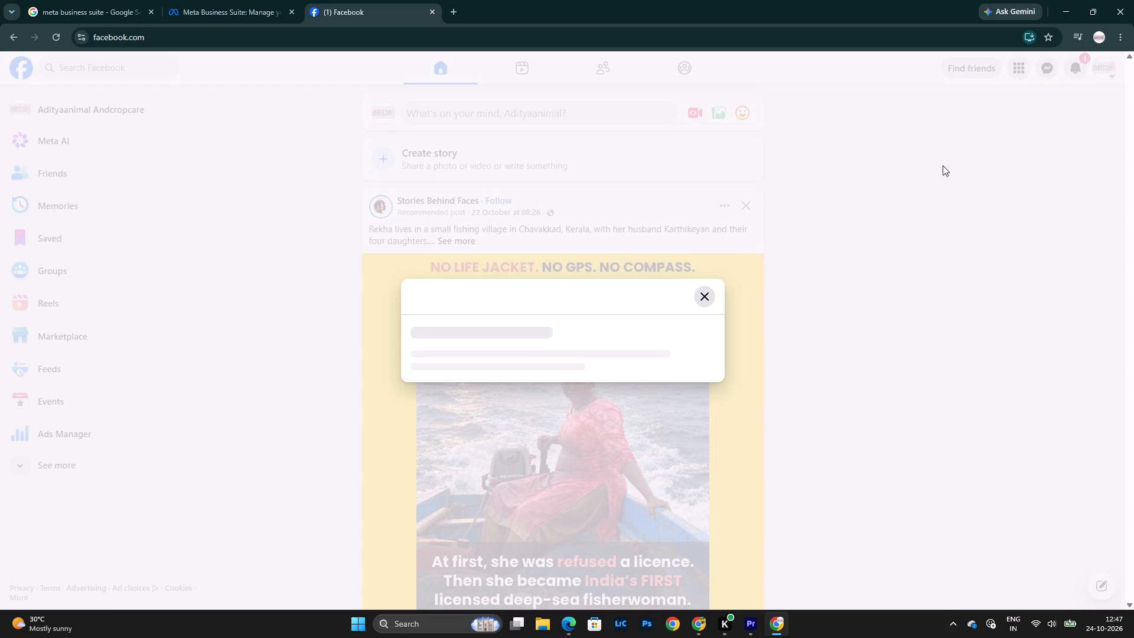
pyautogui.click(603, 365)
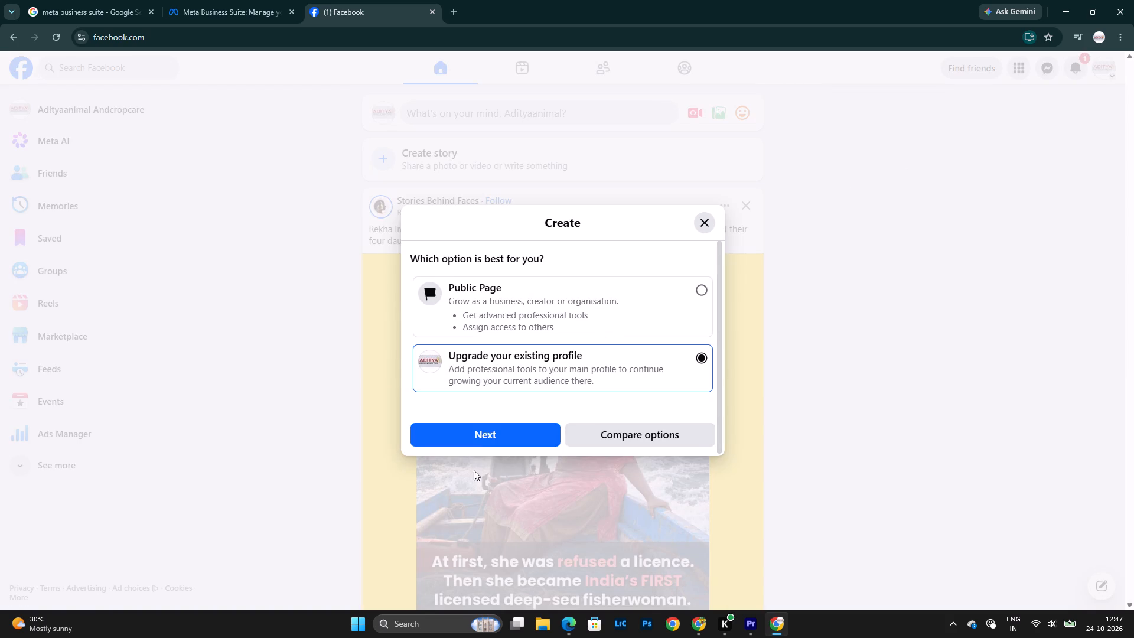
pyautogui.click(478, 428)
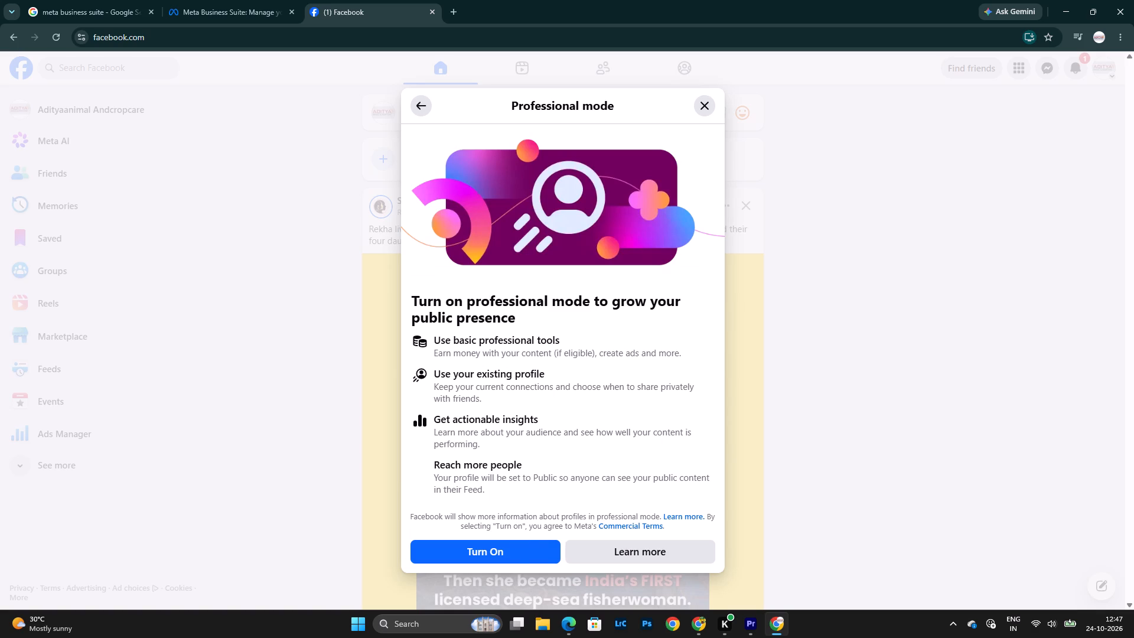
pyautogui.click(517, 546)
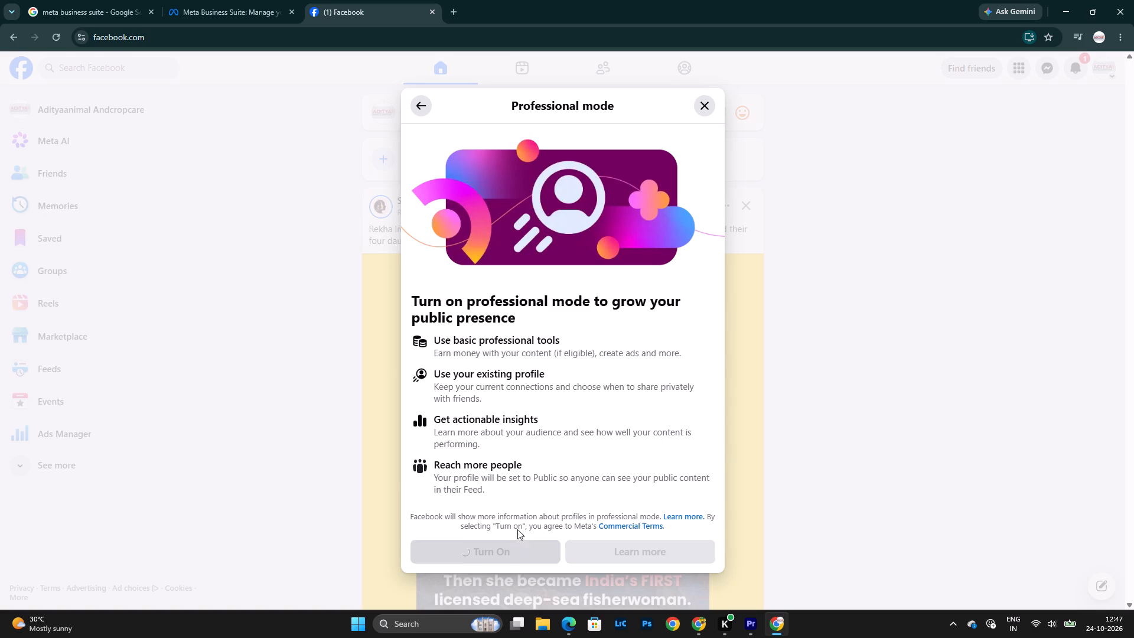
# Get started with Meta Business Suite from its introduction page.
pyautogui.click(187, 0)
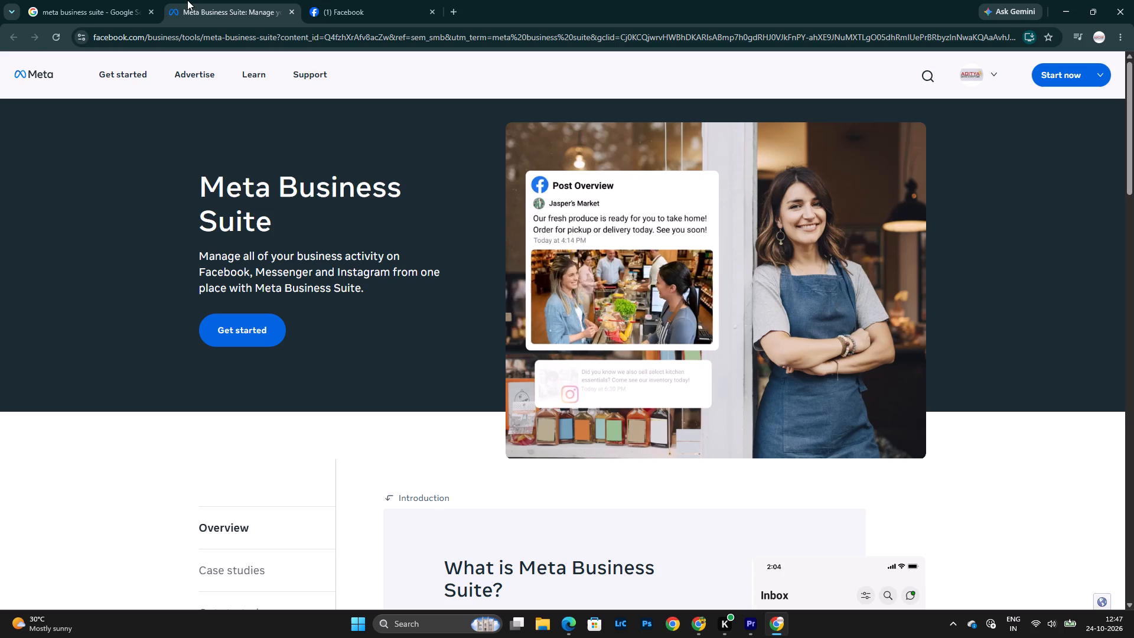
pyautogui.click(245, 330)
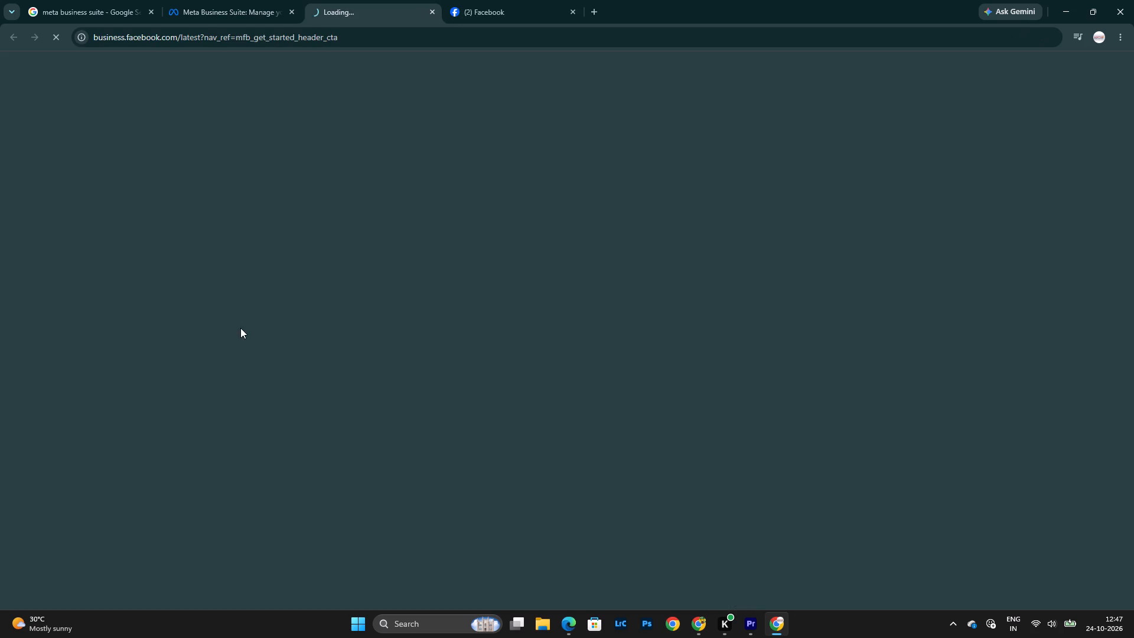
# Continue the pro mode welcome setup on Facebook and confirm Public as the default audience.
pyautogui.click(482, 0)
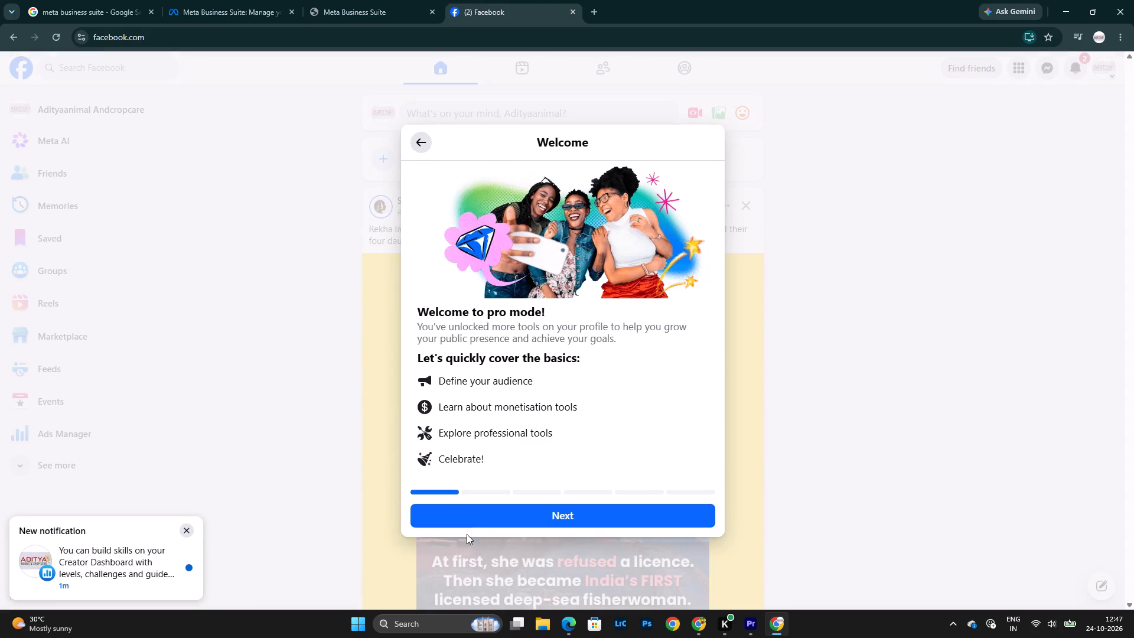
pyautogui.click(467, 522)
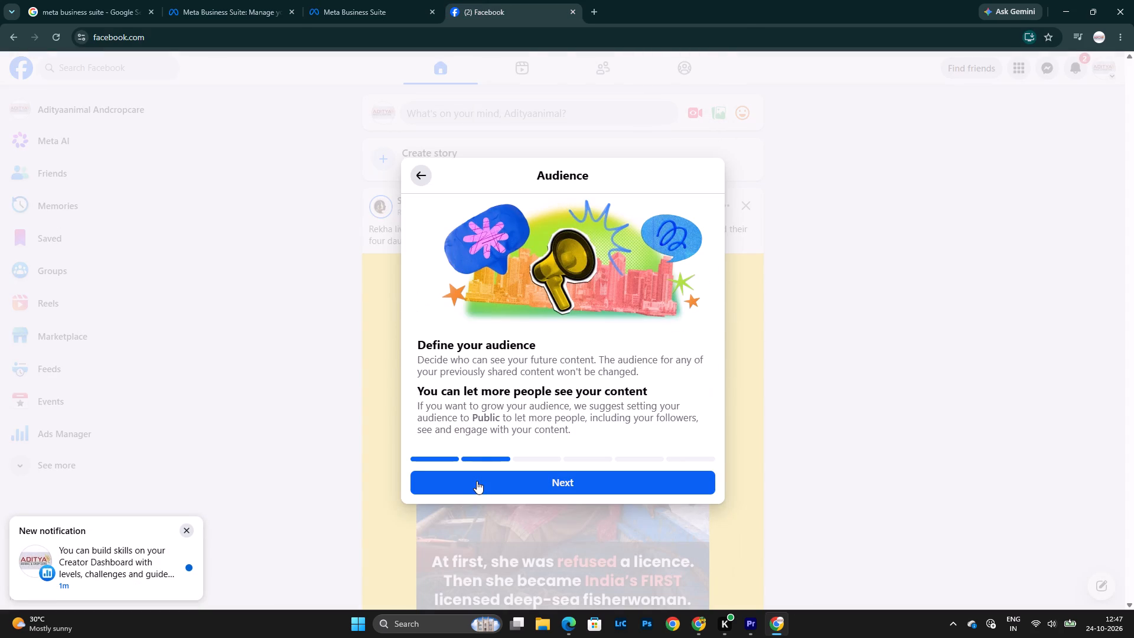
pyautogui.click(477, 481)
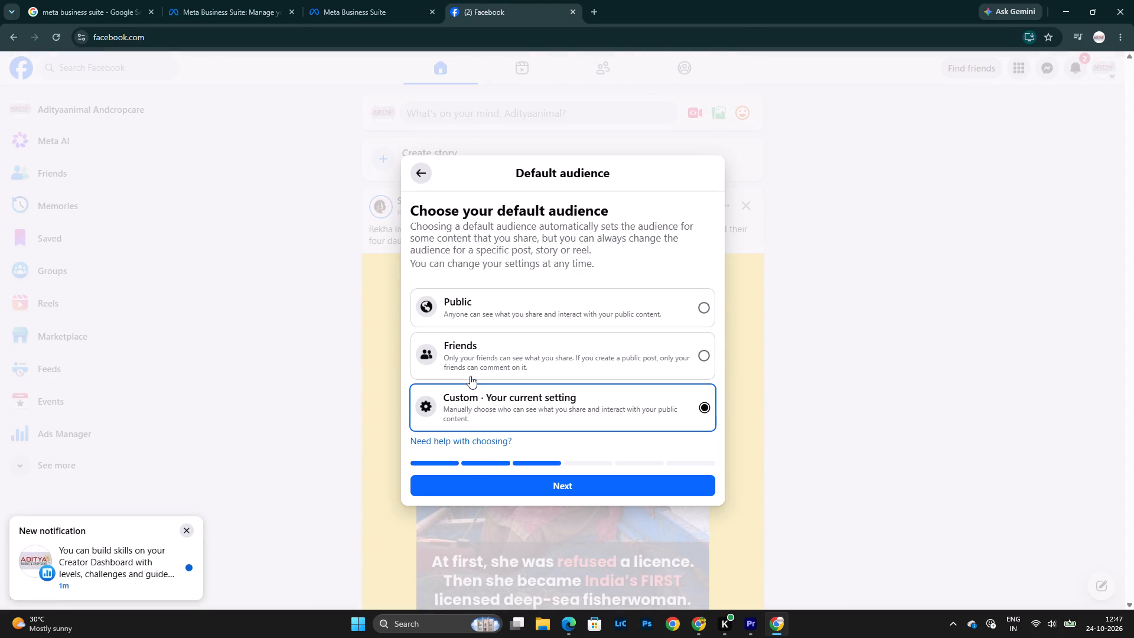
pyautogui.click(470, 314)
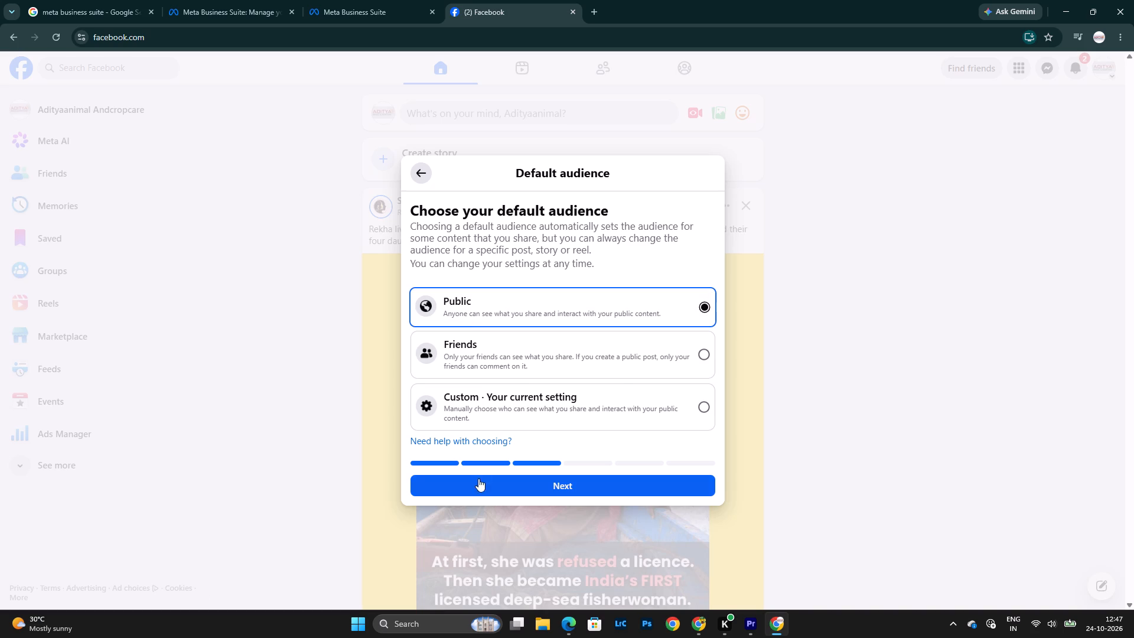
pyautogui.click(475, 486)
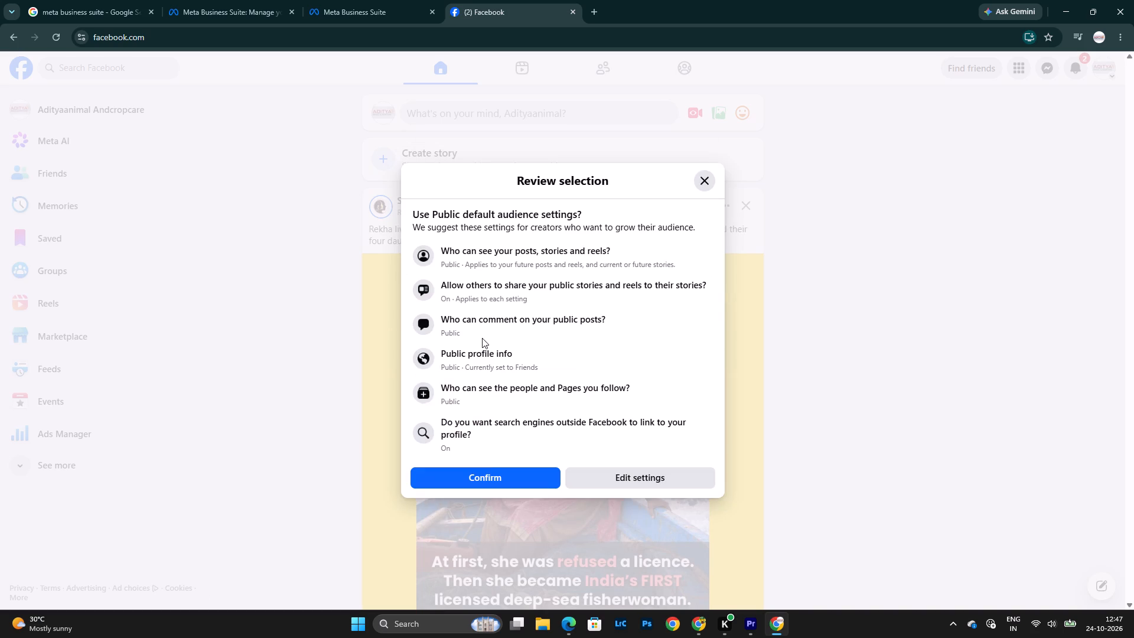
pyautogui.click(491, 479)
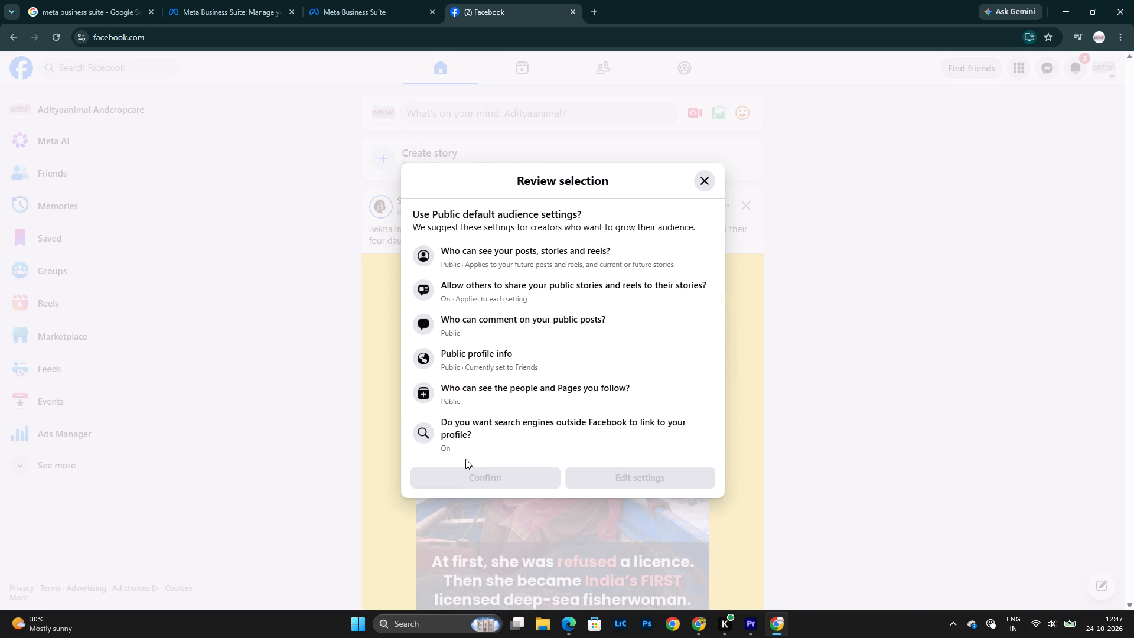
# Continue through the remaining pro mode introductions and accept the profile frame with its public update shared to Feed.
pyautogui.click(511, 410)
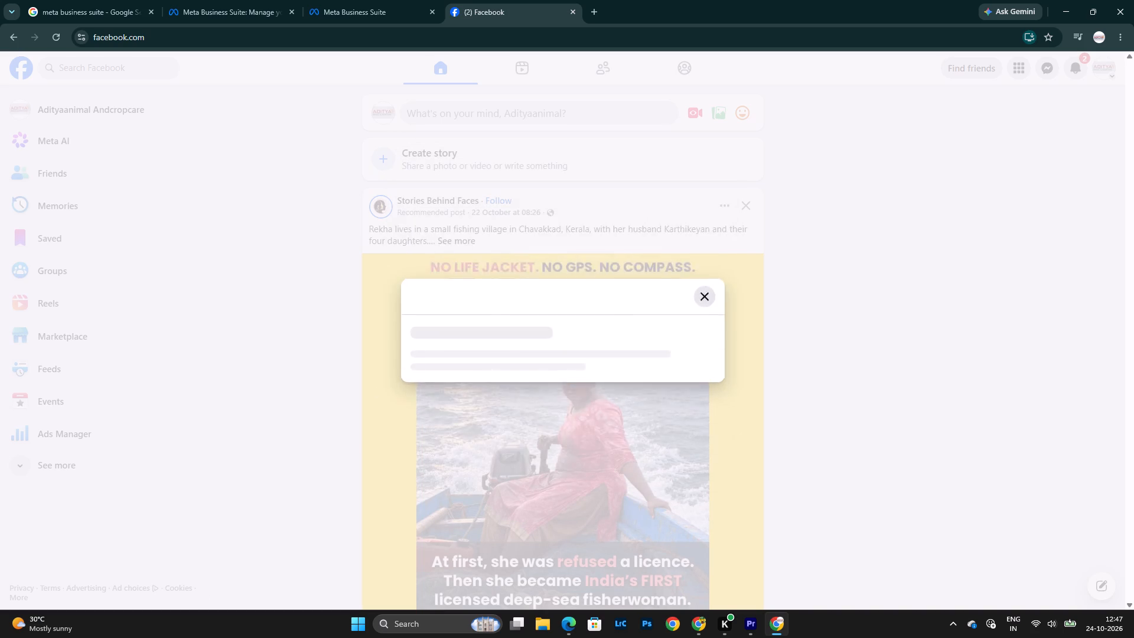
pyautogui.click(487, 509)
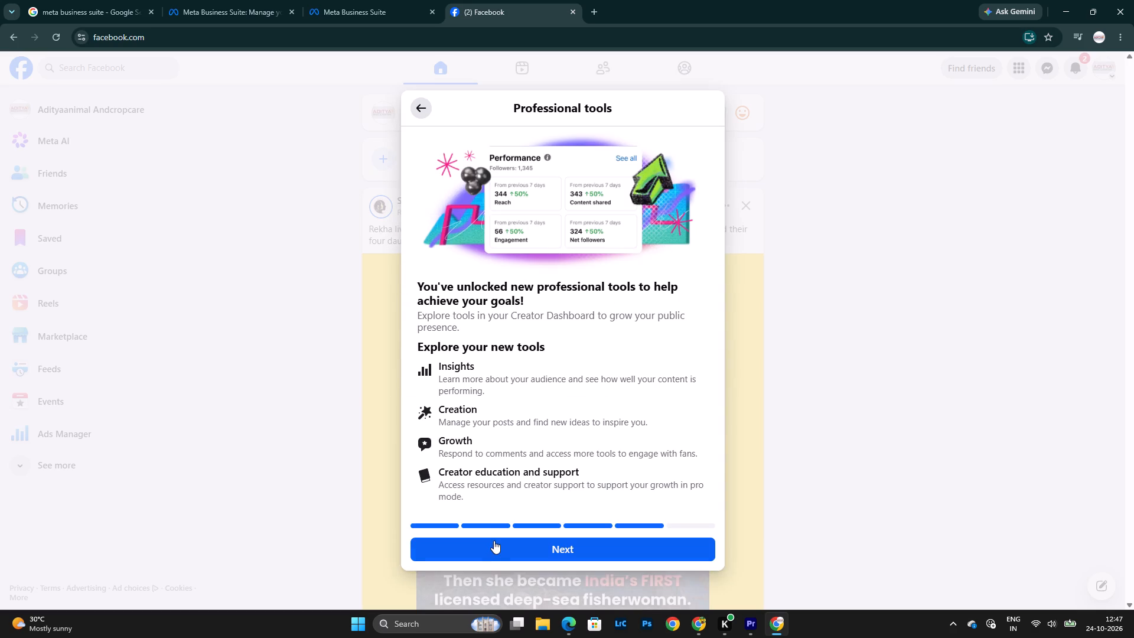
pyautogui.click(496, 542)
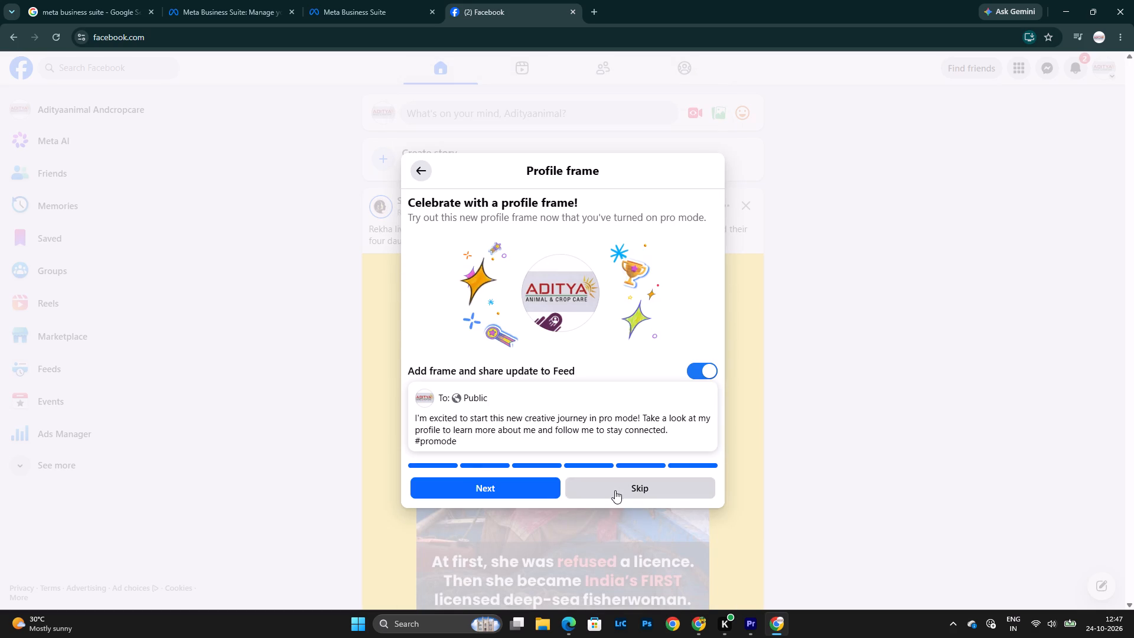
pyautogui.click(488, 487)
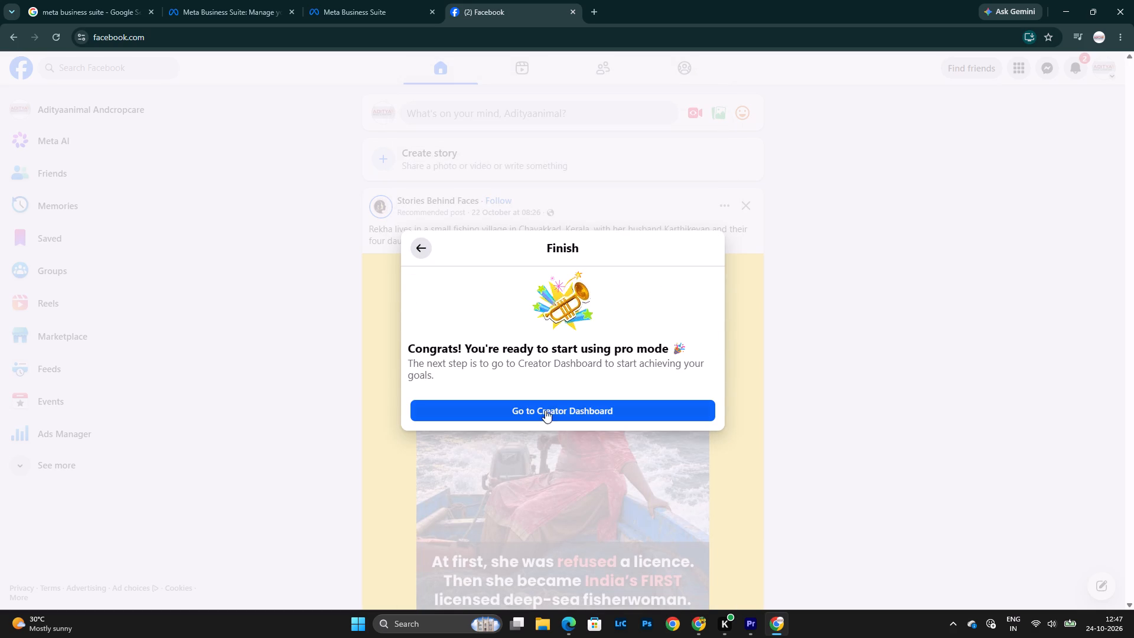
# Go to the Creator Dashboard and follow its guided tour from Insights through Content to Engagement.
pyautogui.click(546, 406)
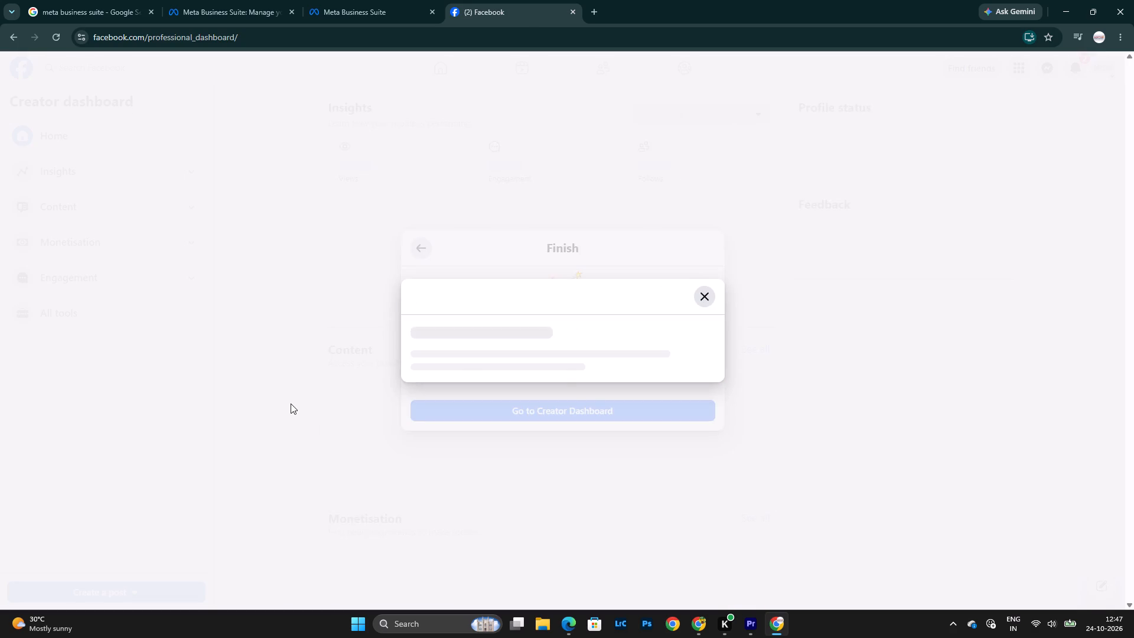
pyautogui.click(461, 403)
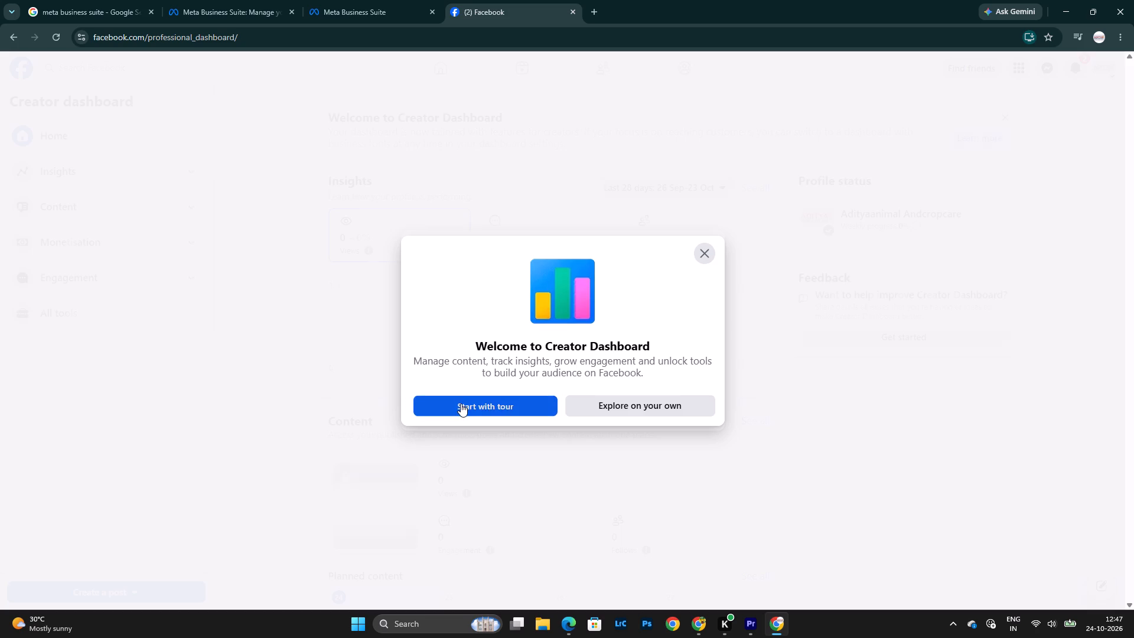
pyautogui.click(495, 402)
pyautogui.click(495, 410)
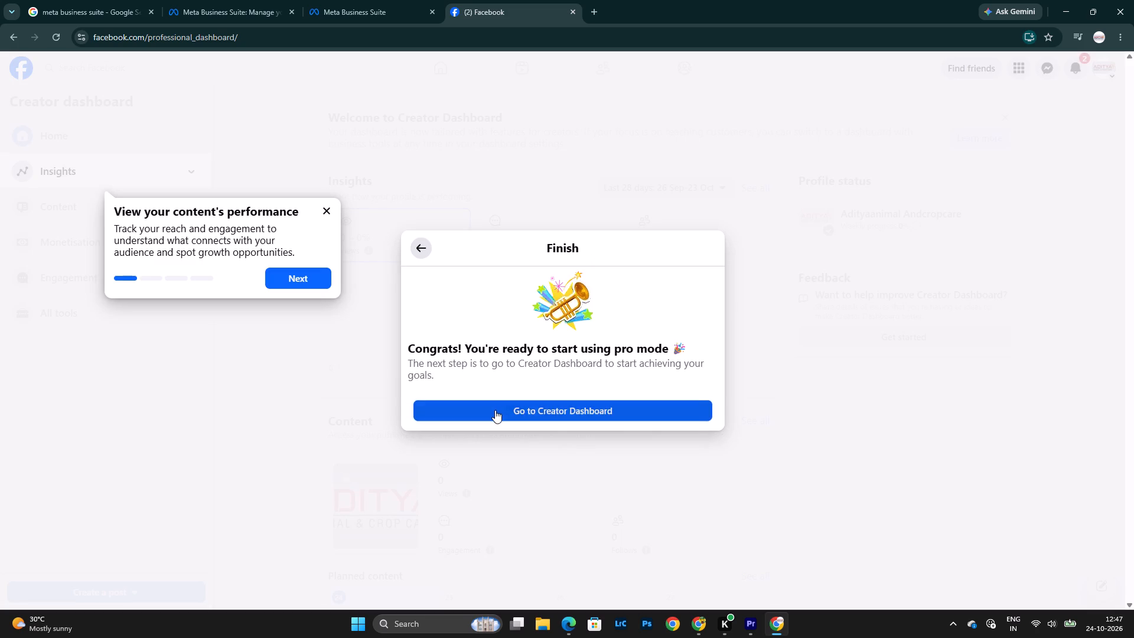
pyautogui.doubleClick(316, 273)
pyautogui.click(298, 297)
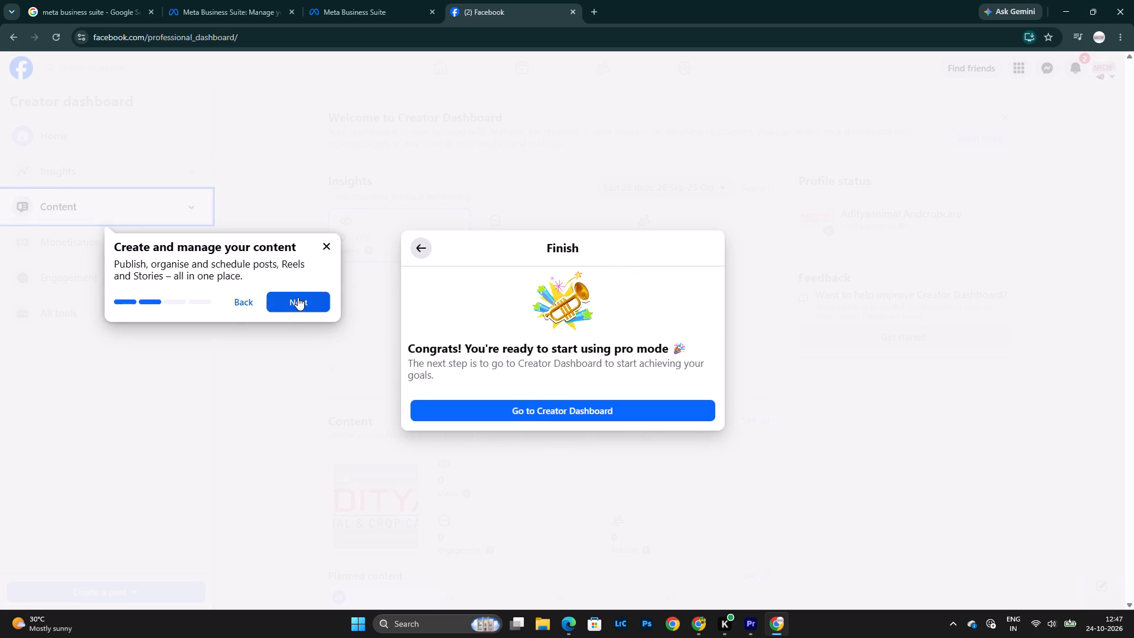
pyautogui.click(298, 321)
pyautogui.click(298, 335)
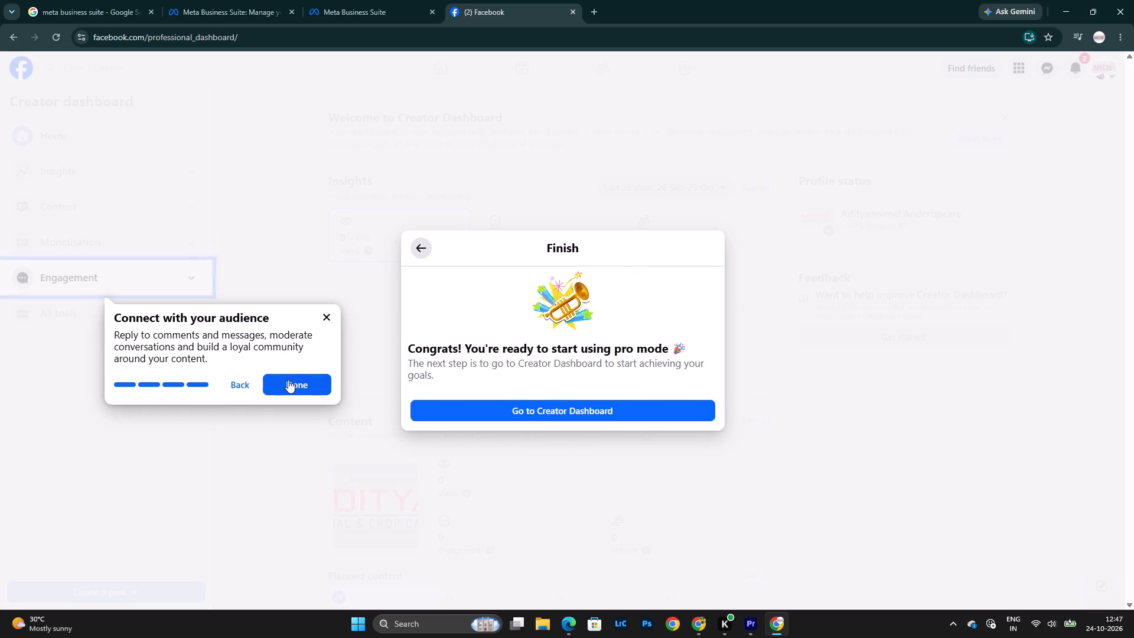
# Complete the Creator Dashboard tour and the professional mode setup, continuing to the Creator Dashboard.
pyautogui.click(288, 381)
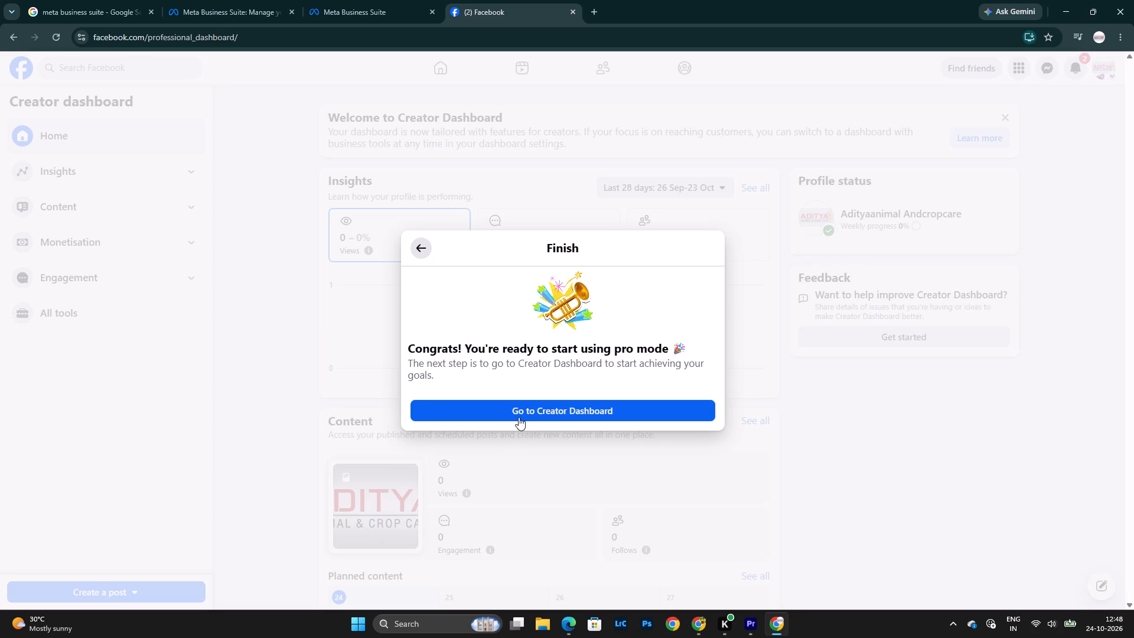
pyautogui.click(519, 417)
pyautogui.click(630, 158)
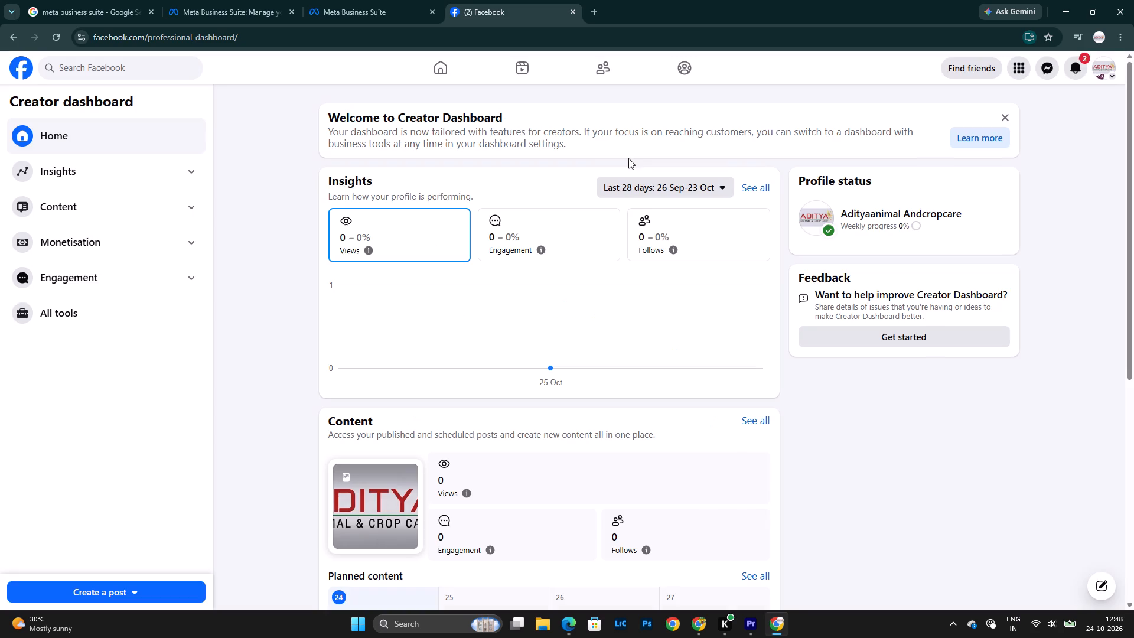
# Go to the Creator Dashboard home page and dismiss the Welcome to Creator Dashboard banner.
pyautogui.scroll(4, 604, 333)
pyautogui.click(95, 135)
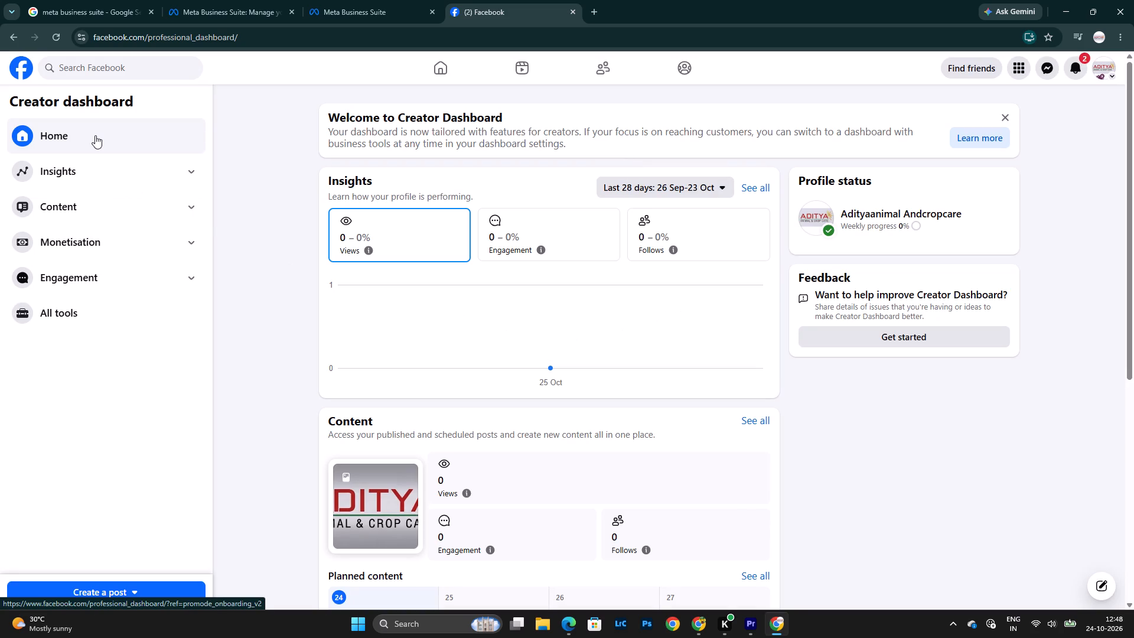
pyautogui.click(1000, 118)
# Open the account options for the Facebook profile.
pyautogui.click(1109, 70)
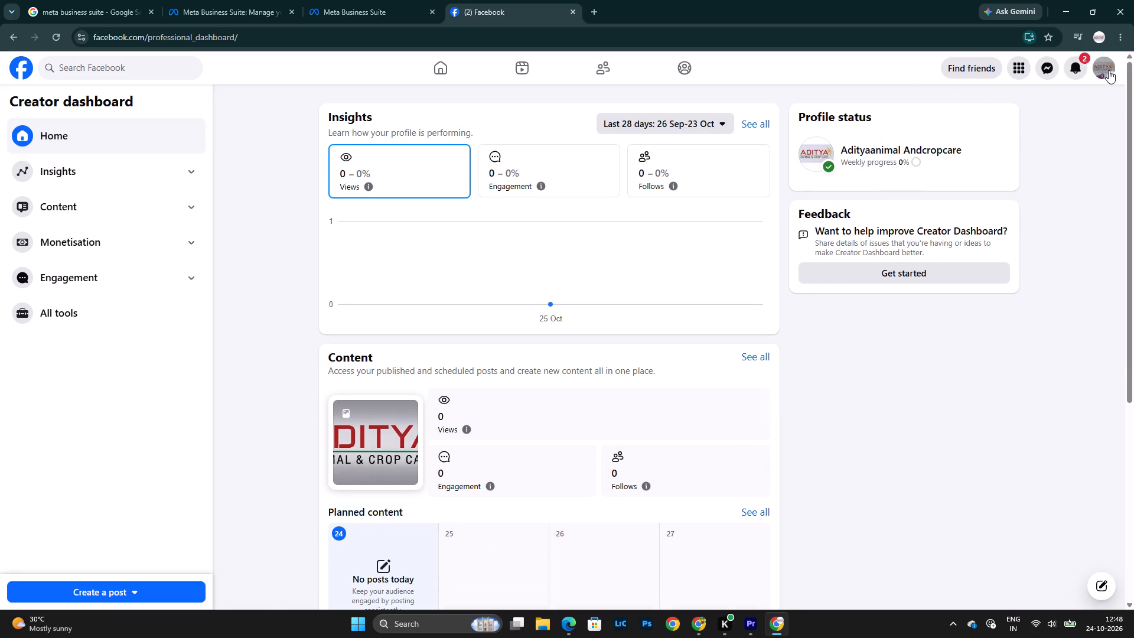
# Open the Aditya Animal & Crop Care Facebook profile page.
pyautogui.click(958, 121)
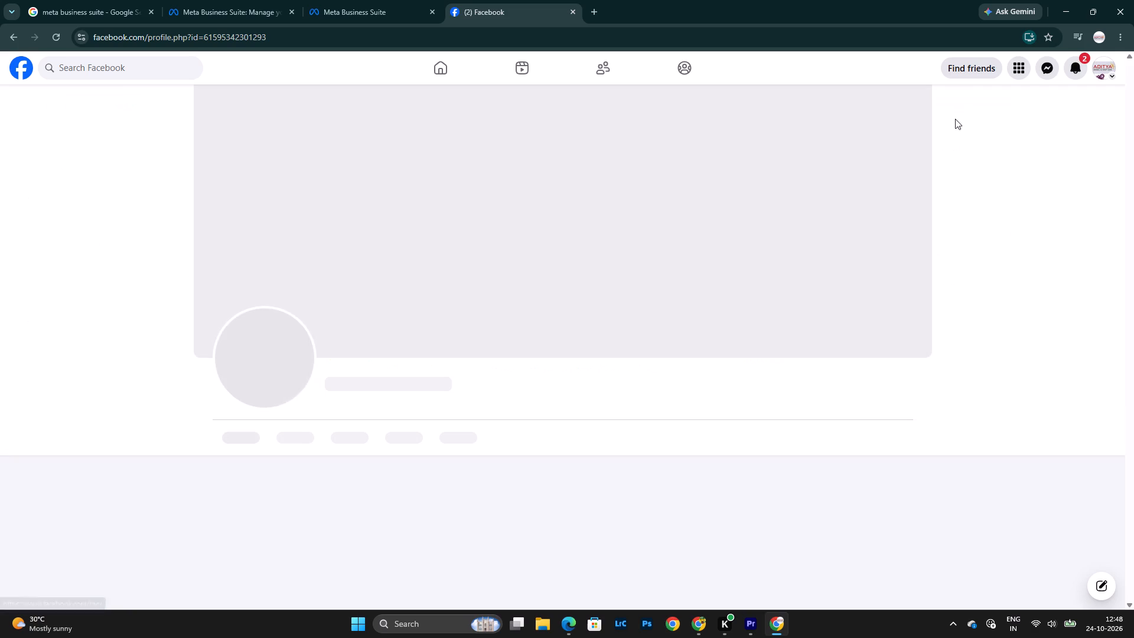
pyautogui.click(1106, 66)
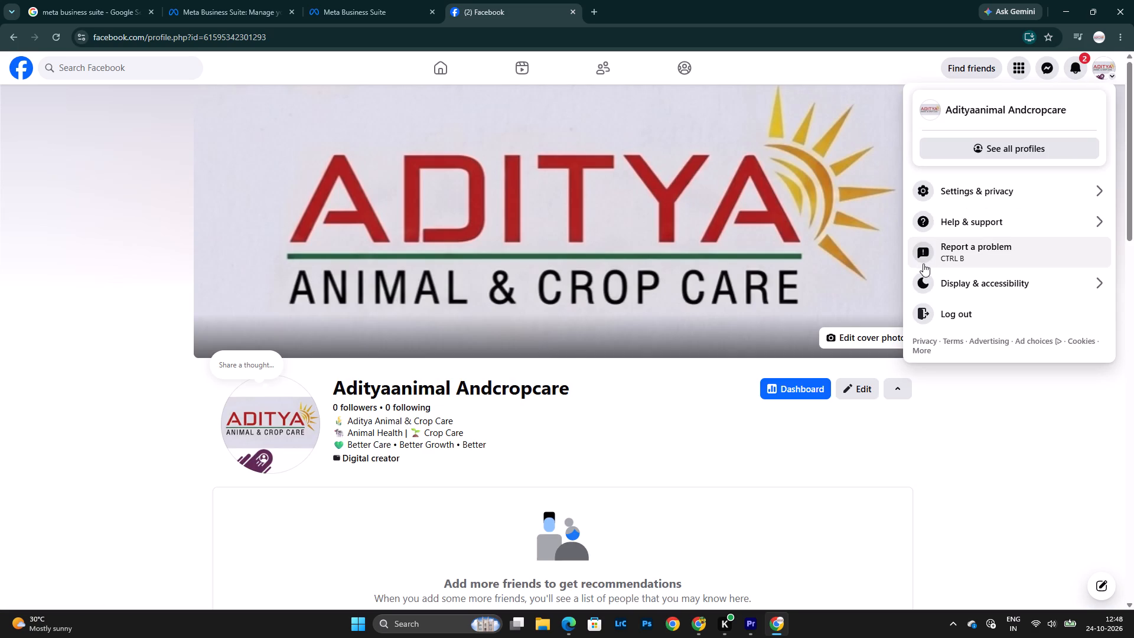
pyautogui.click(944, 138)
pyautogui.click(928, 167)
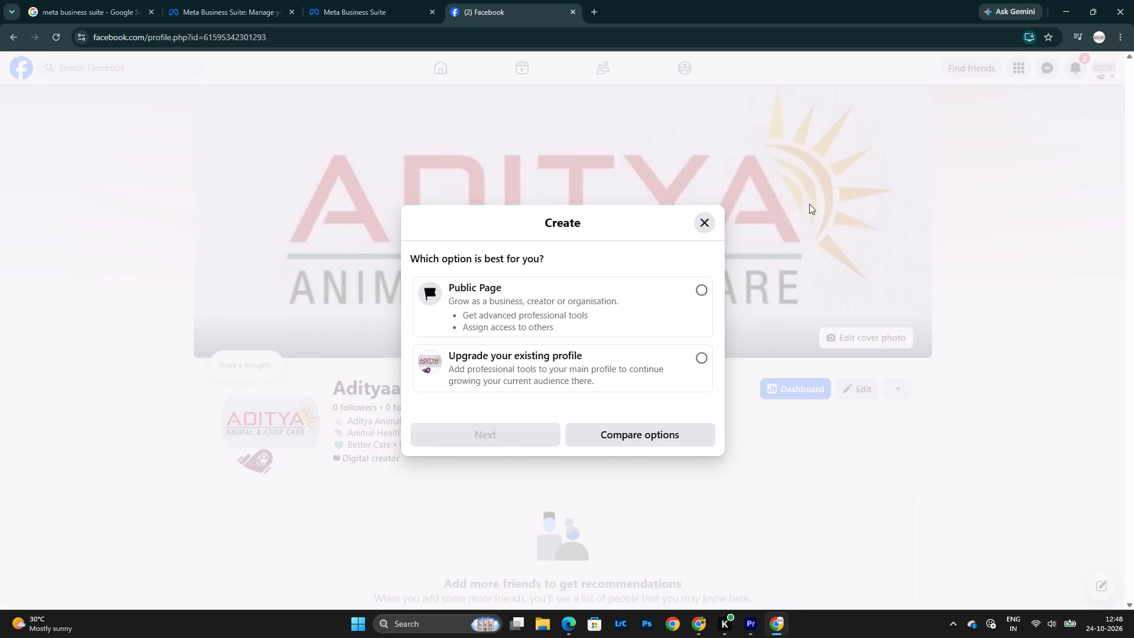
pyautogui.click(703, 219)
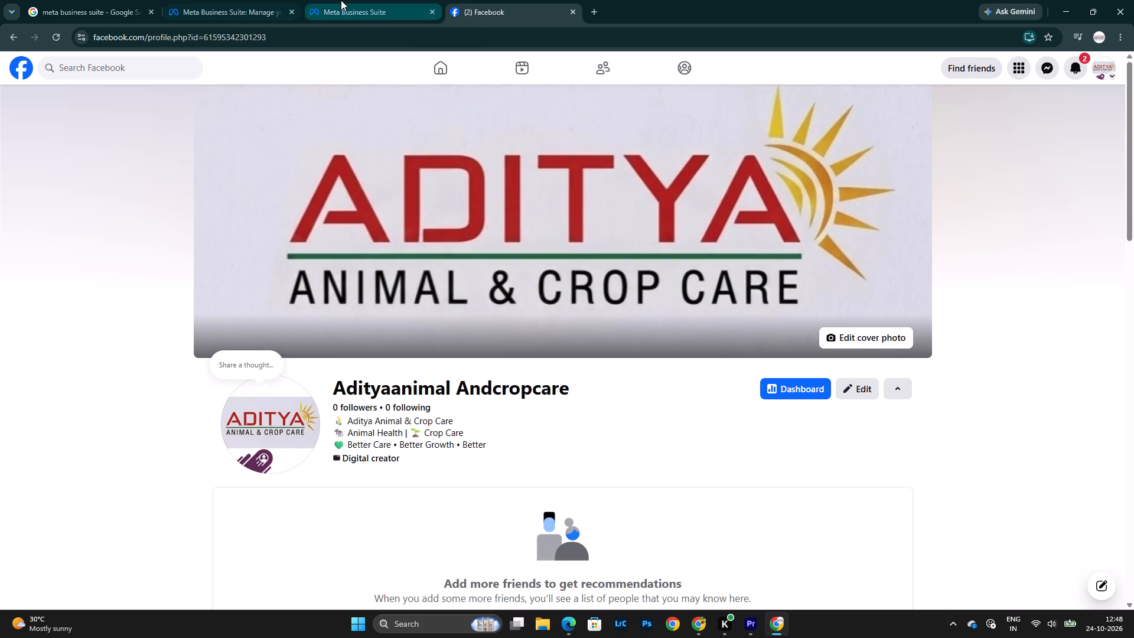
# Start creating a Facebook Page from the Meta Business Suite access screen and bring up the Create a Page form.
pyautogui.click(341, 0)
pyautogui.click(664, 337)
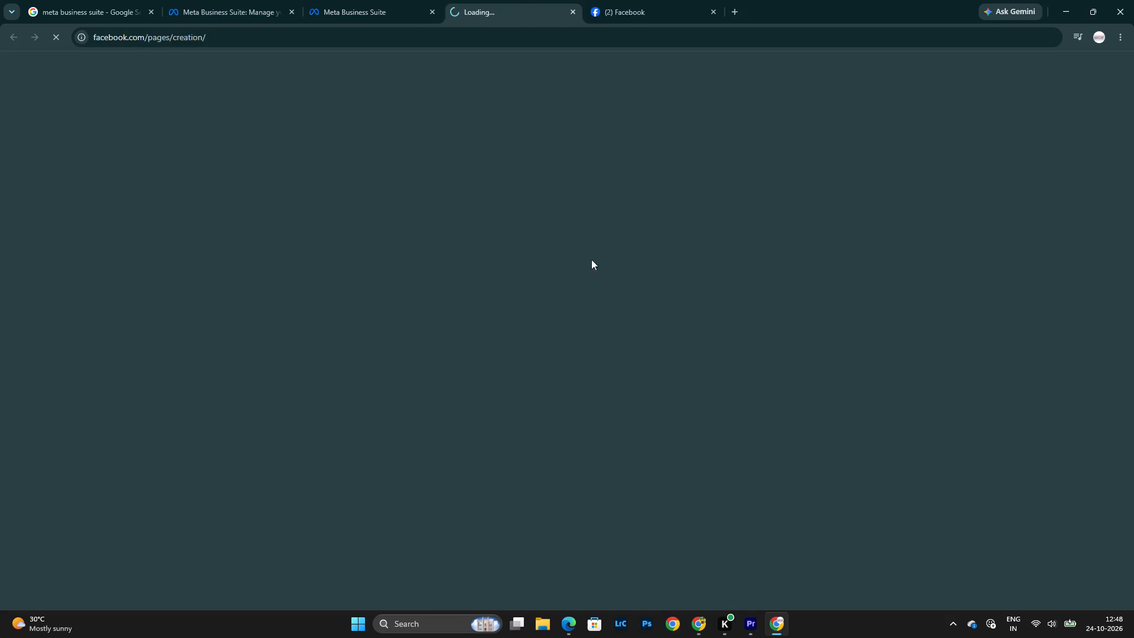
pyautogui.click(399, 0)
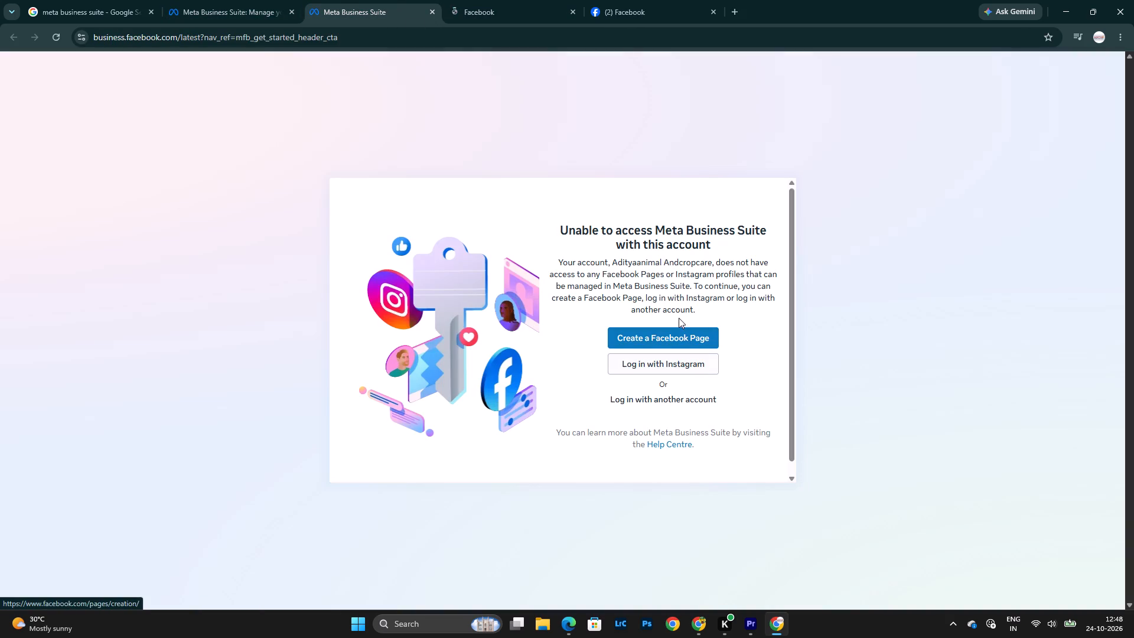
pyautogui.click(494, 0)
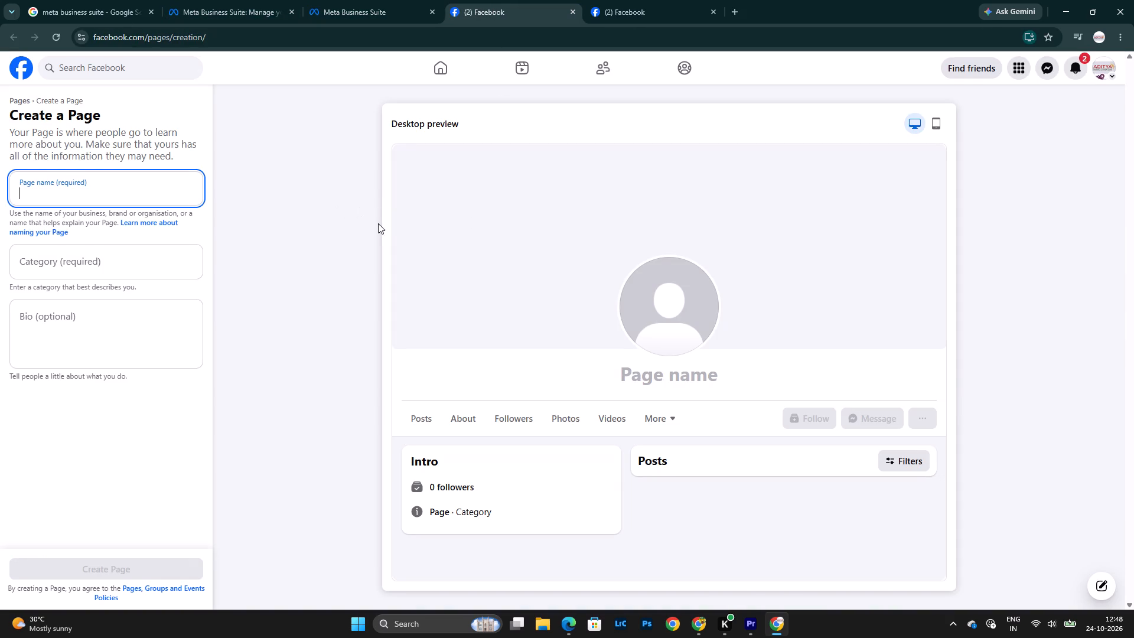
# Enter Aditya Animal & Crop Care as the new Page's name, copying it from the first bio line of the Facebook profile.
pyautogui.click(81, 200)
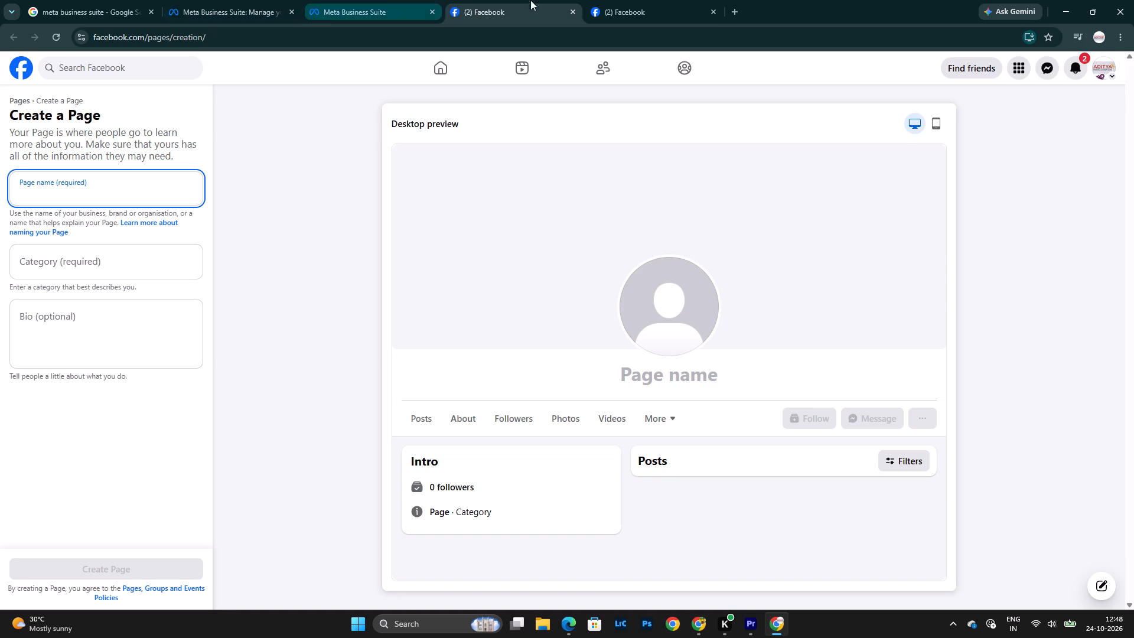
pyautogui.click(604, 0)
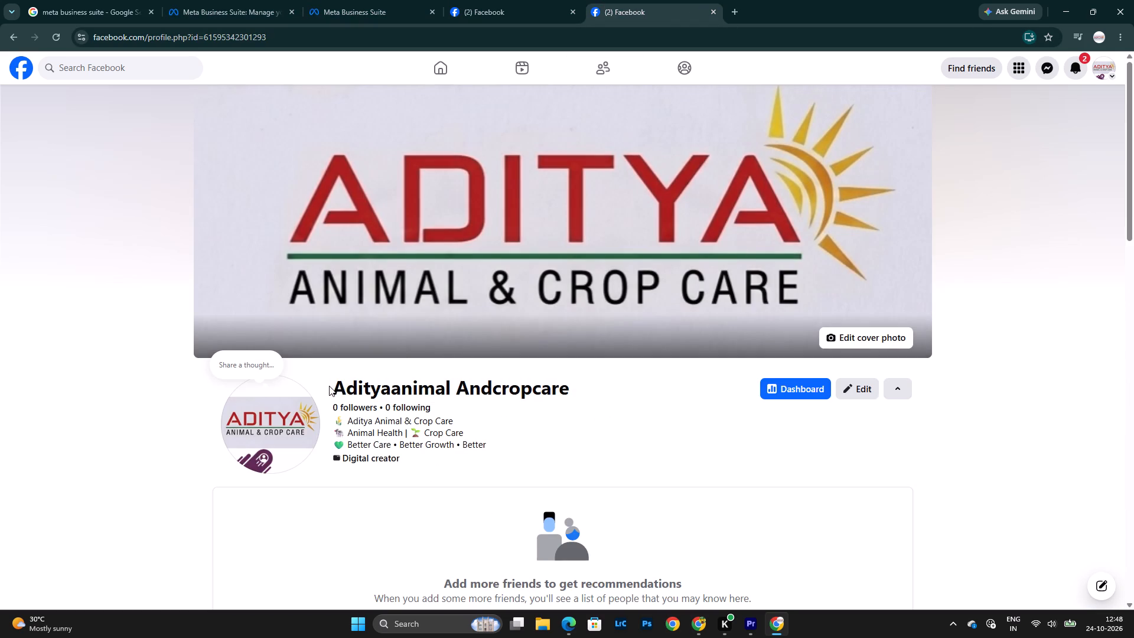
pyautogui.moveTo(329, 386); pyautogui.dragTo(470, 376)
pyautogui.rightClick(468, 382)
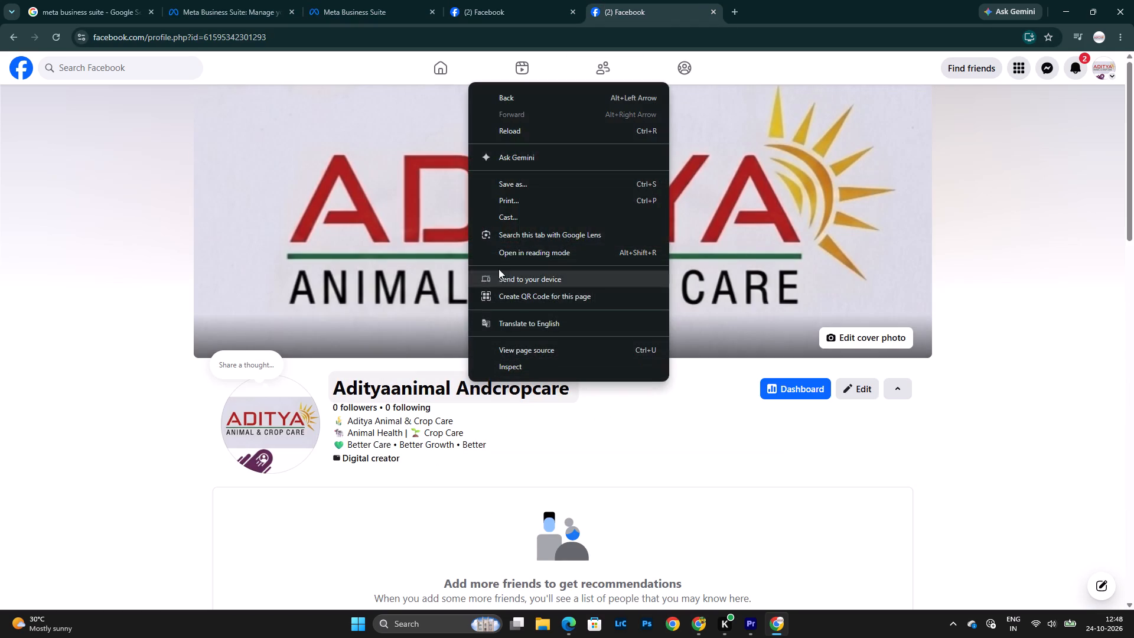
pyautogui.click(374, 380)
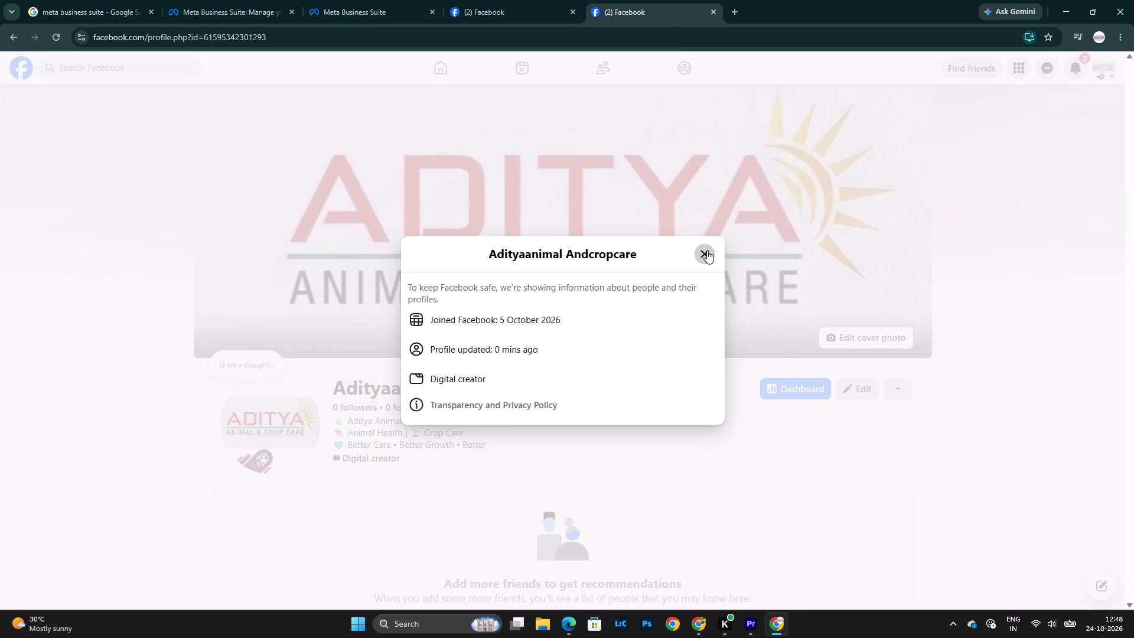
pyautogui.click(707, 250)
pyautogui.moveTo(581, 415); pyautogui.dragTo(477, 372)
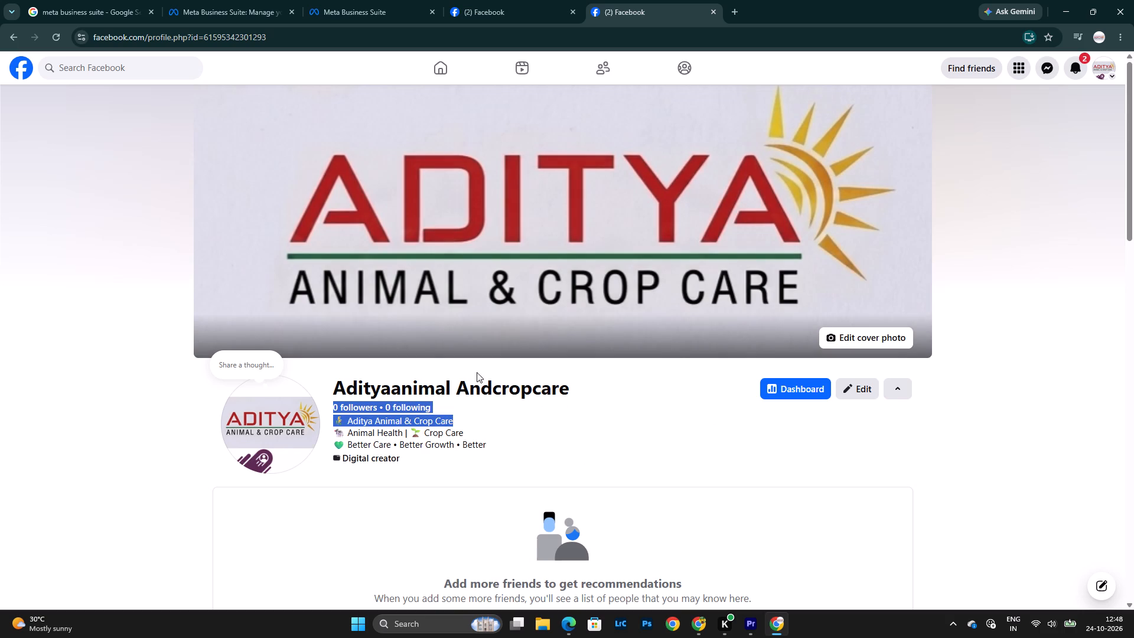
pyautogui.moveTo(477, 372); pyautogui.dragTo(398, 376)
pyautogui.click(456, 420)
pyautogui.moveTo(459, 423); pyautogui.dragTo(456, 422)
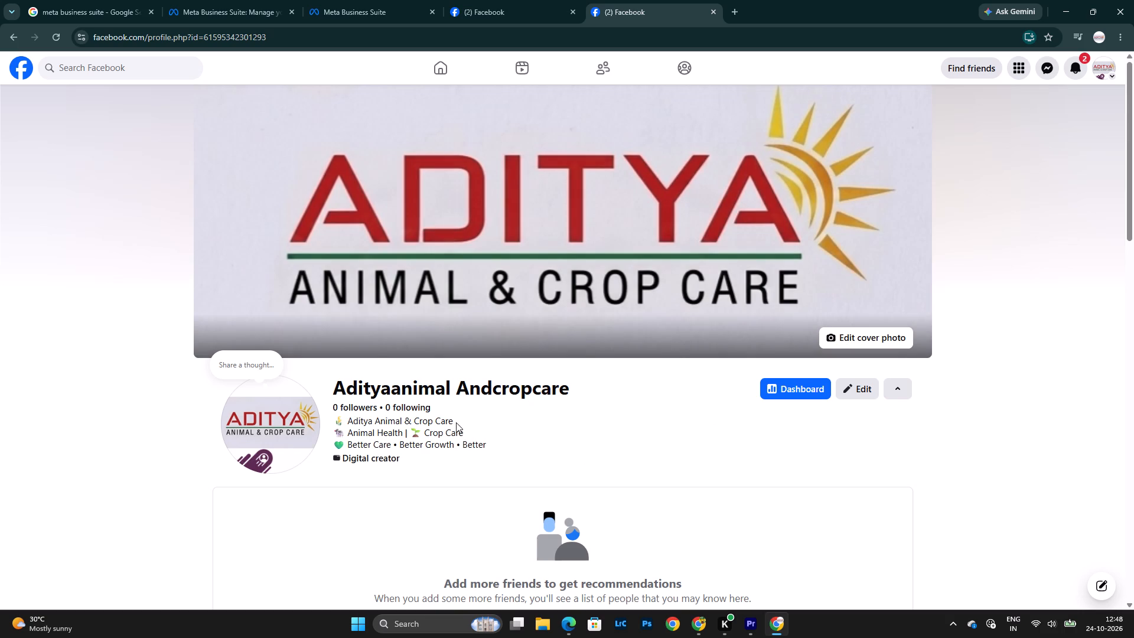
pyautogui.moveTo(456, 422); pyautogui.dragTo(350, 424)
pyautogui.rightClick(358, 421)
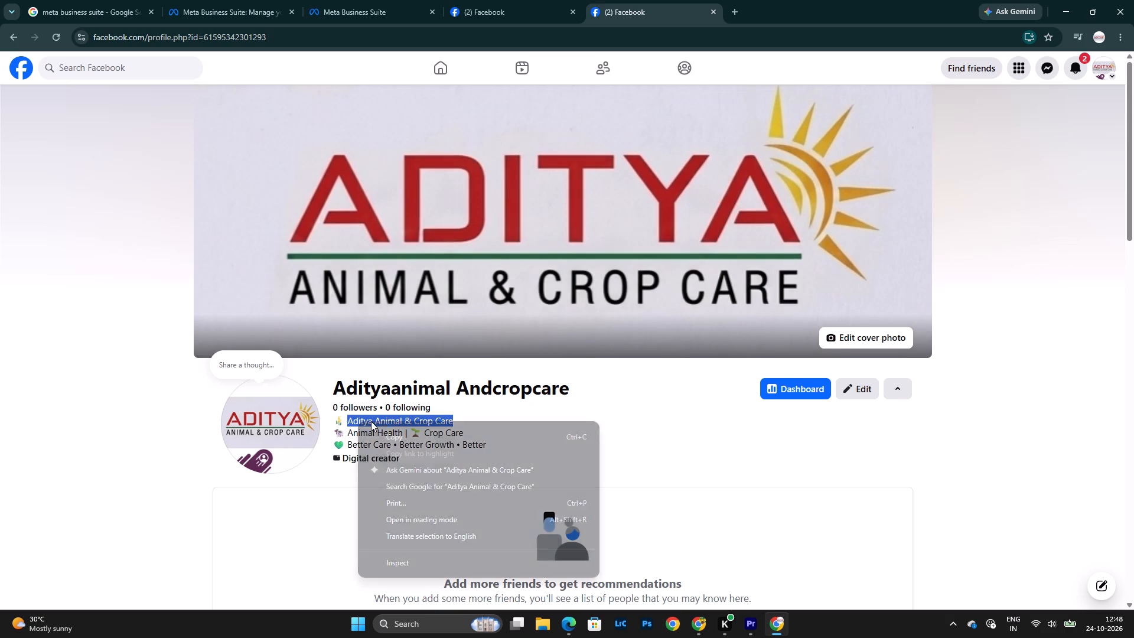
pyautogui.click(401, 440)
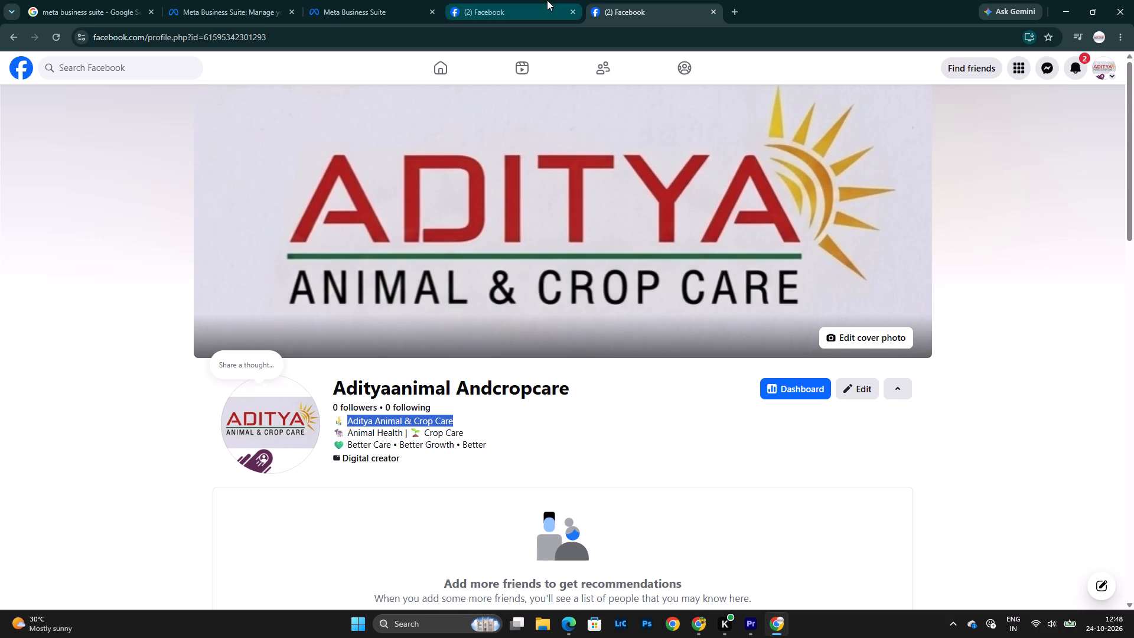
pyautogui.click(547, 0)
pyautogui.hotkey('ctrl', 'v')
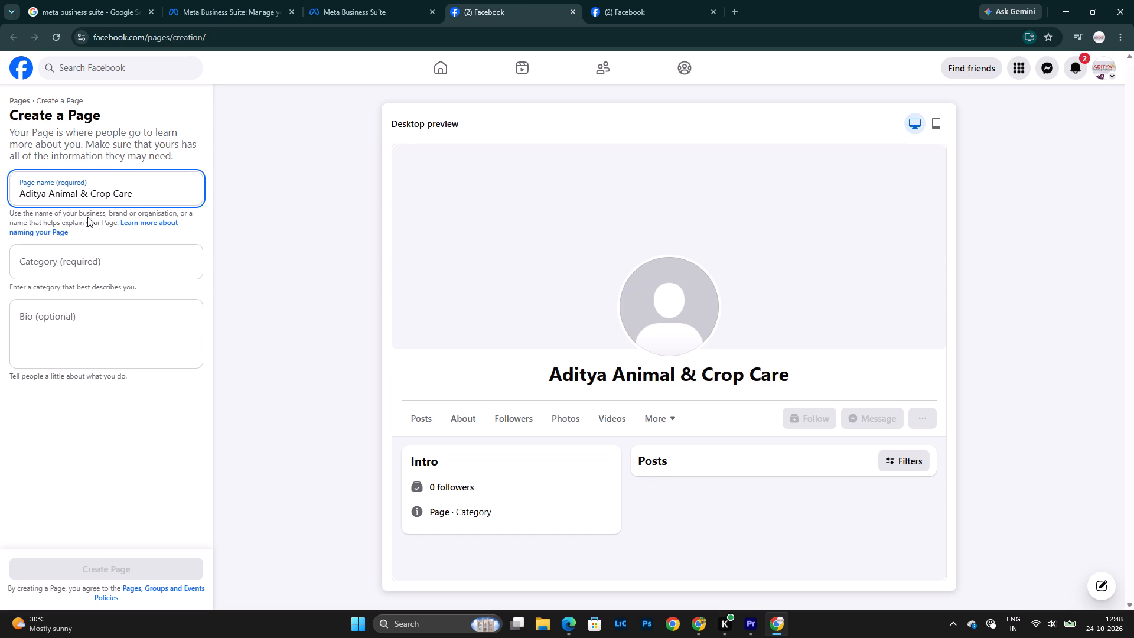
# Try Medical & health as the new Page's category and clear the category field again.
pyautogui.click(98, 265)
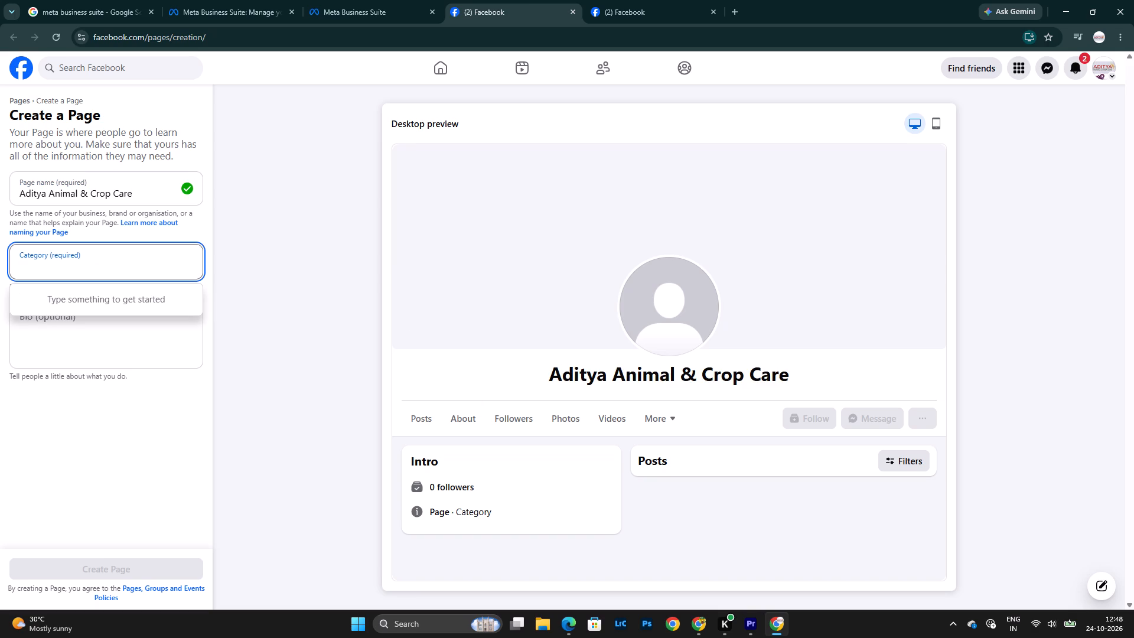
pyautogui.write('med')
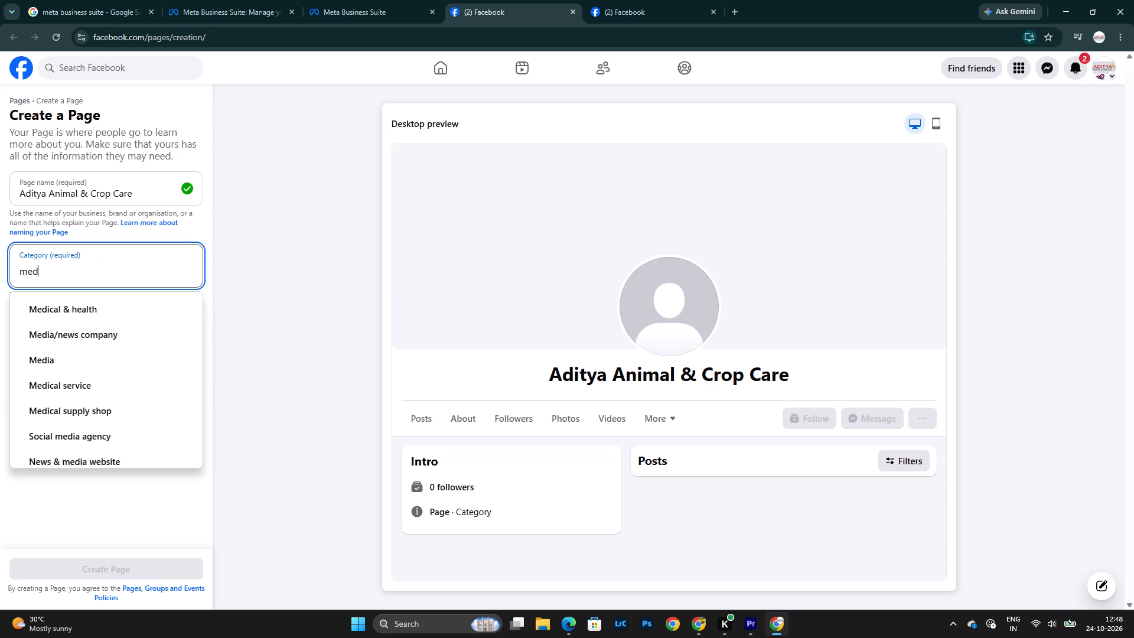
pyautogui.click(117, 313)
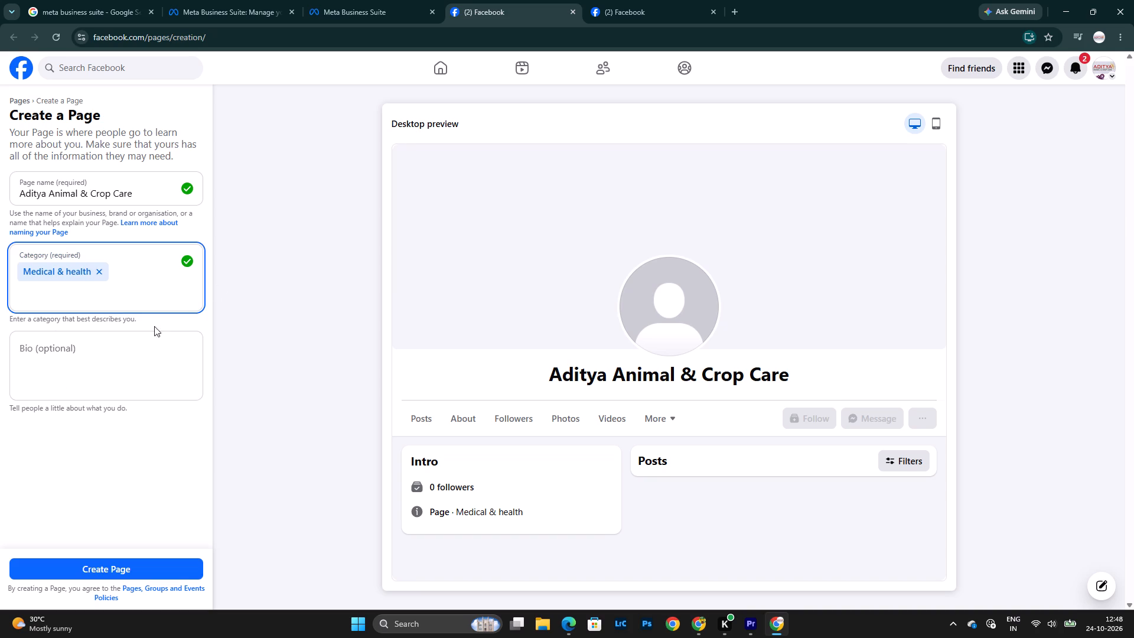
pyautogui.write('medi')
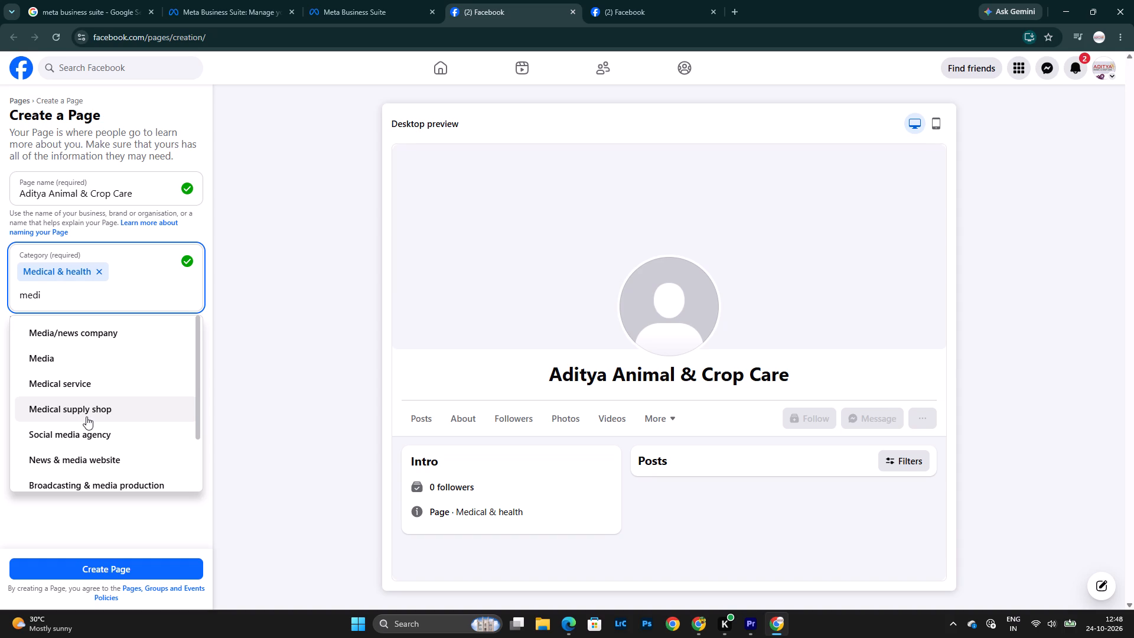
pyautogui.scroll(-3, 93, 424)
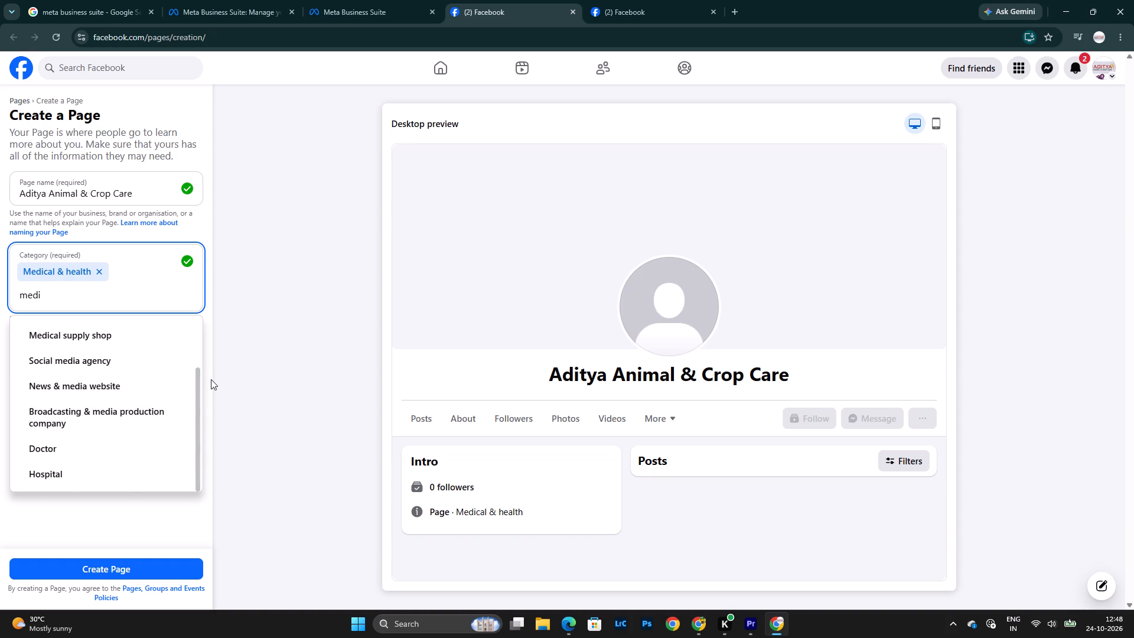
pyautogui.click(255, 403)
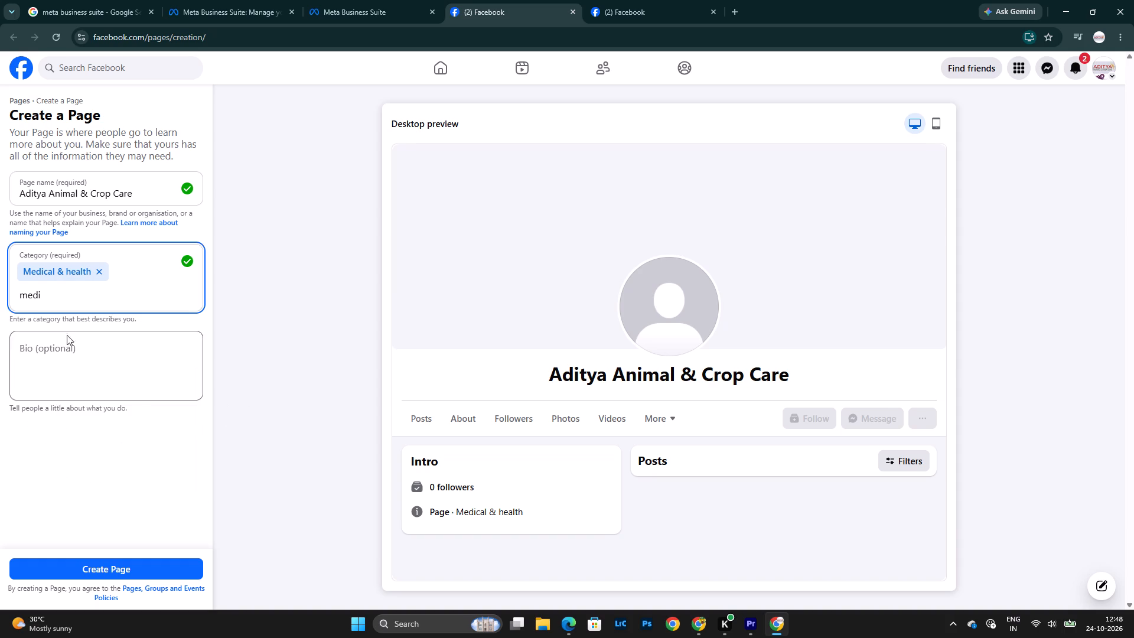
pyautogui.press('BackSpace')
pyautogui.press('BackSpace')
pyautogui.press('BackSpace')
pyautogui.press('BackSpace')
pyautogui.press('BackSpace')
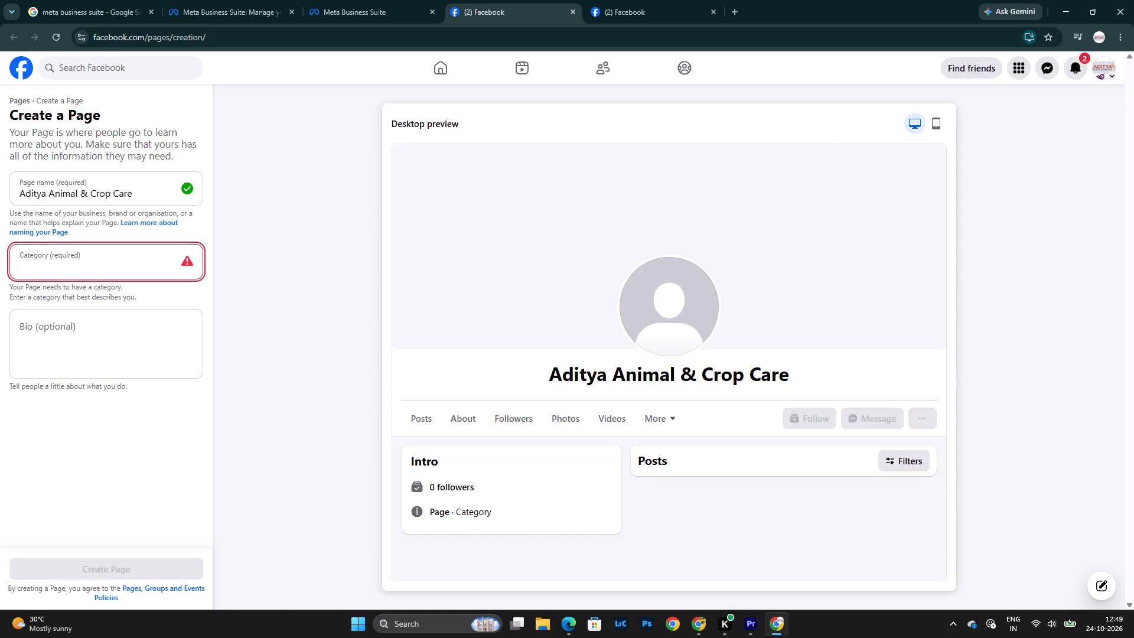
# Copy the full three-line bio from the Facebook profile, from Aditya Animal & Crop Care through Better Care • Better Growth • Better.
pyautogui.click(696, 0)
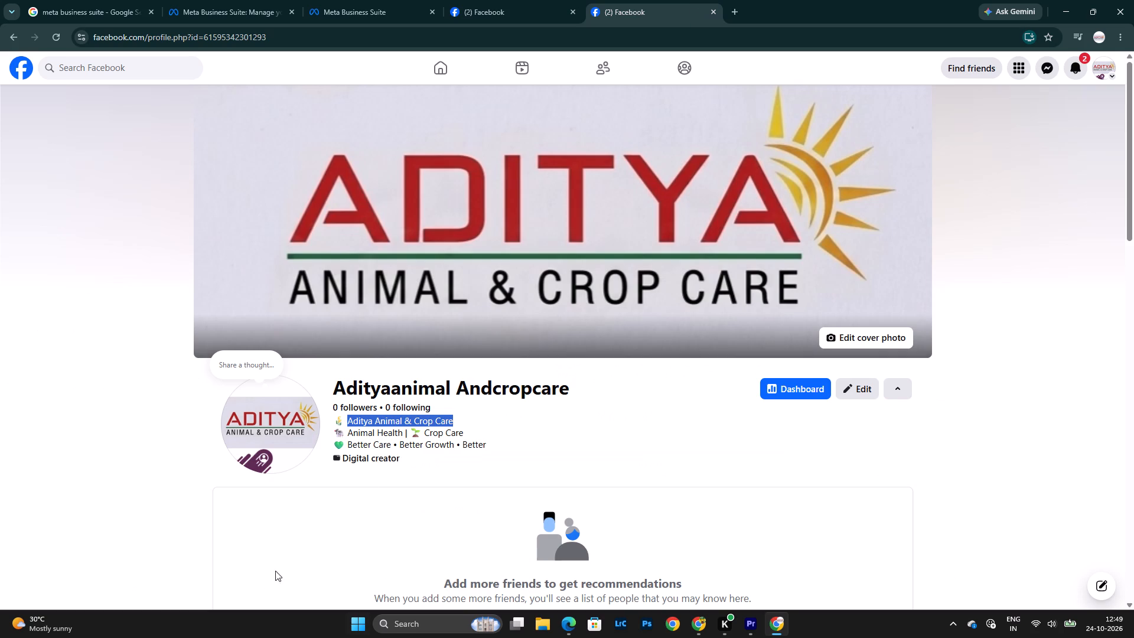
pyautogui.click(415, 463)
pyautogui.moveTo(490, 445); pyautogui.dragTo(360, 425)
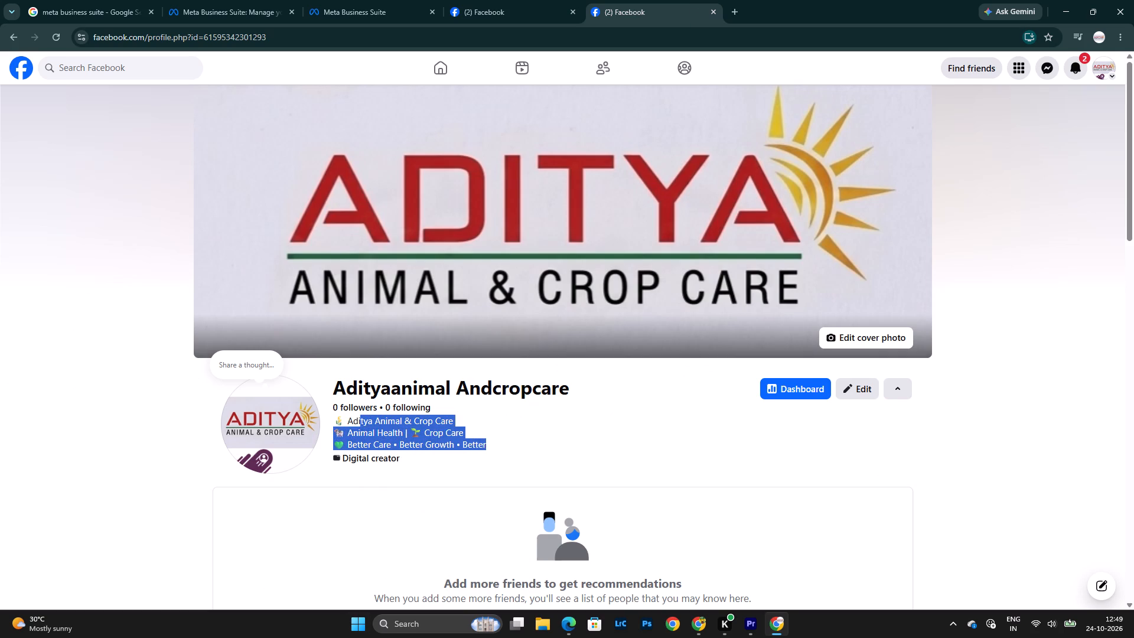
pyautogui.moveTo(360, 425); pyautogui.dragTo(337, 424)
pyautogui.rightClick(360, 428)
pyautogui.click(415, 448)
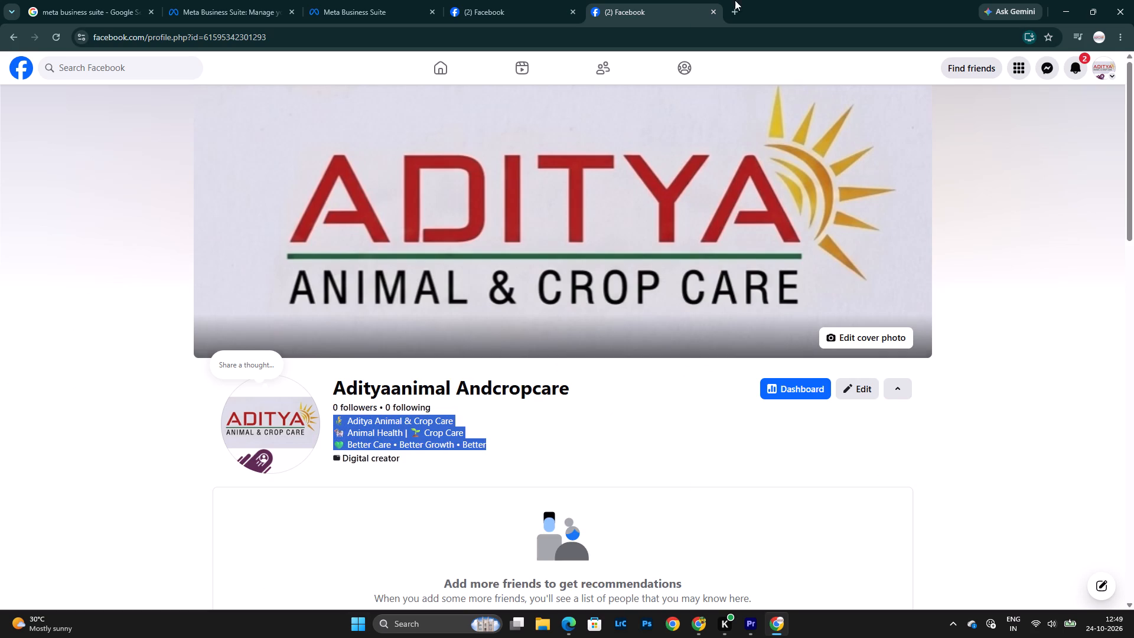
# Return to the Meta Business Suite access screen and log in with the adityaanimalandcropcare Instagram account.
pyautogui.click(517, 0)
pyautogui.click(346, 0)
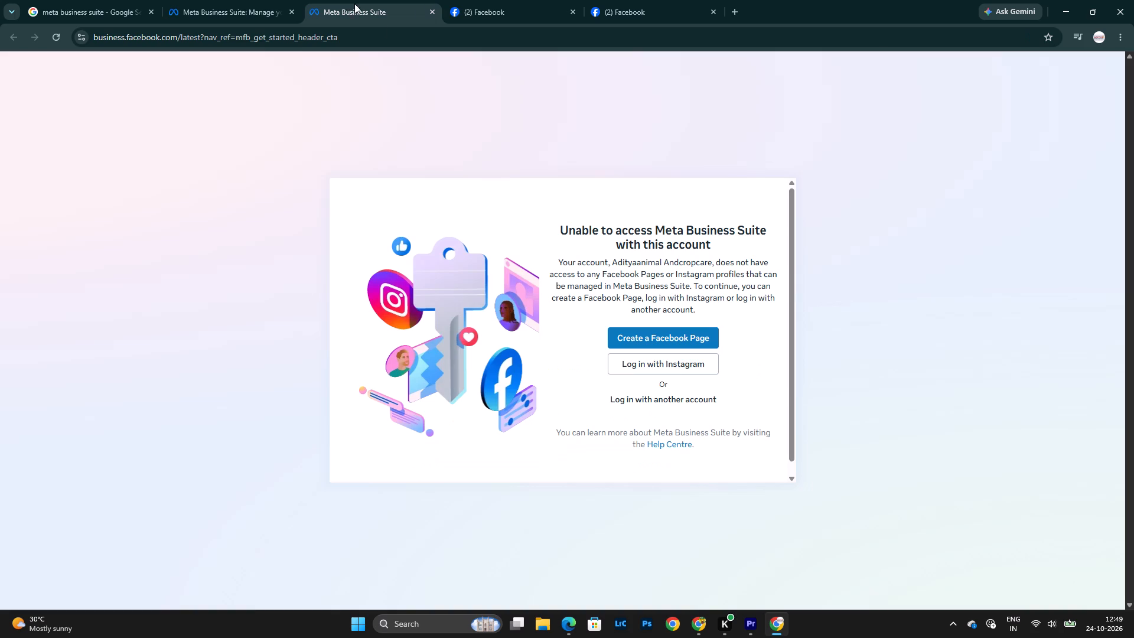
pyautogui.click(676, 370)
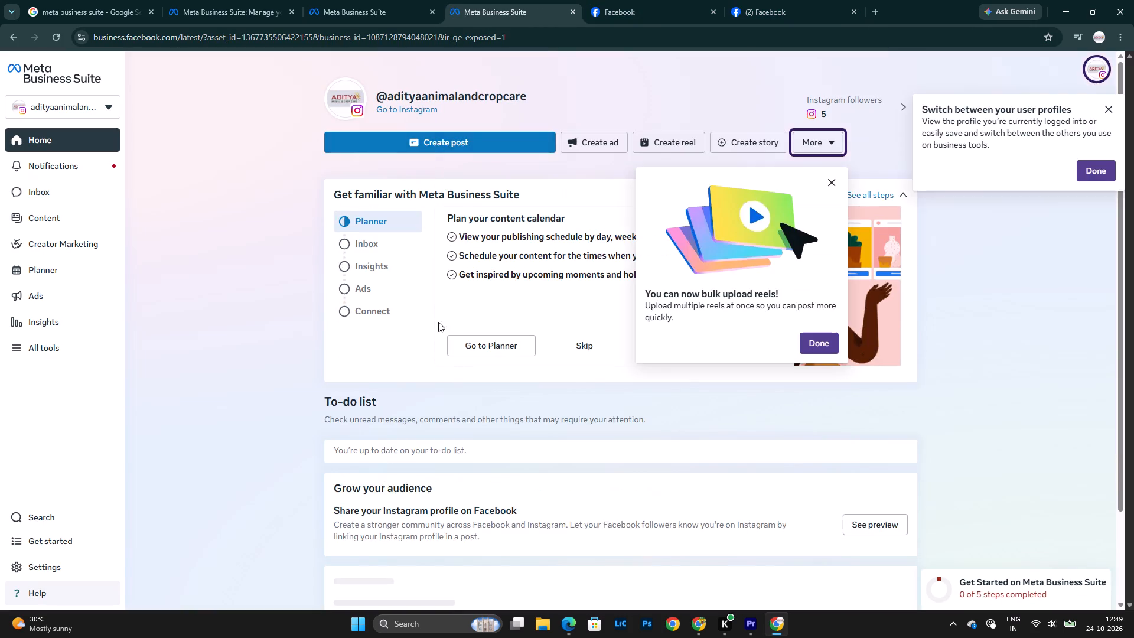
# Switch to the Facebook login tab and continue as the Aditya Animal & Crop Care profile.
pyautogui.click(818, 349)
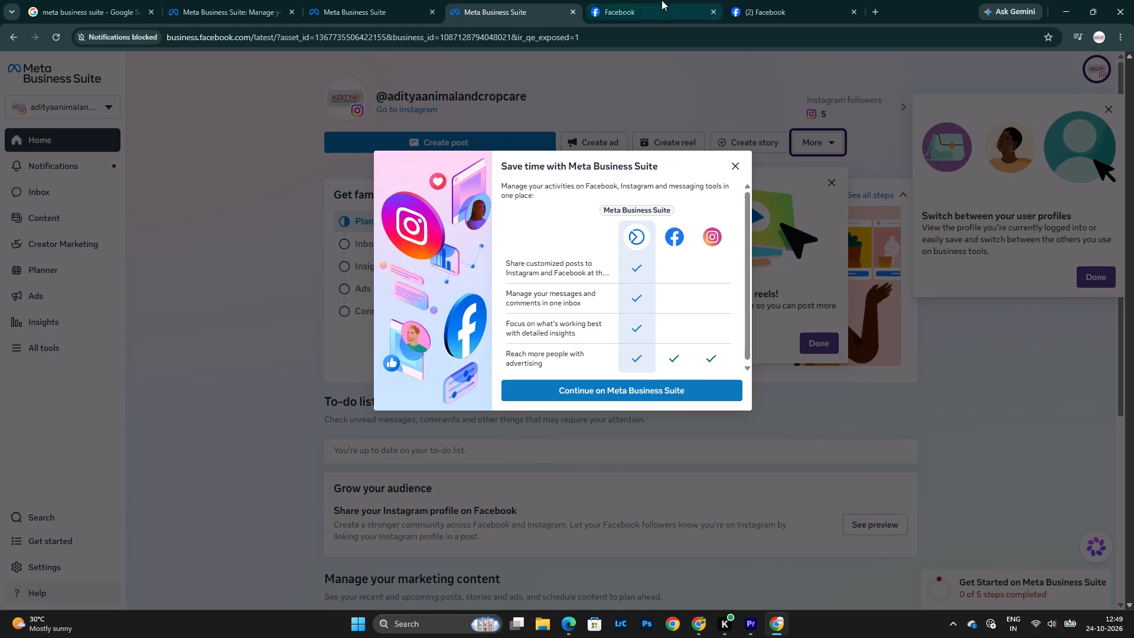
pyautogui.click(735, 0)
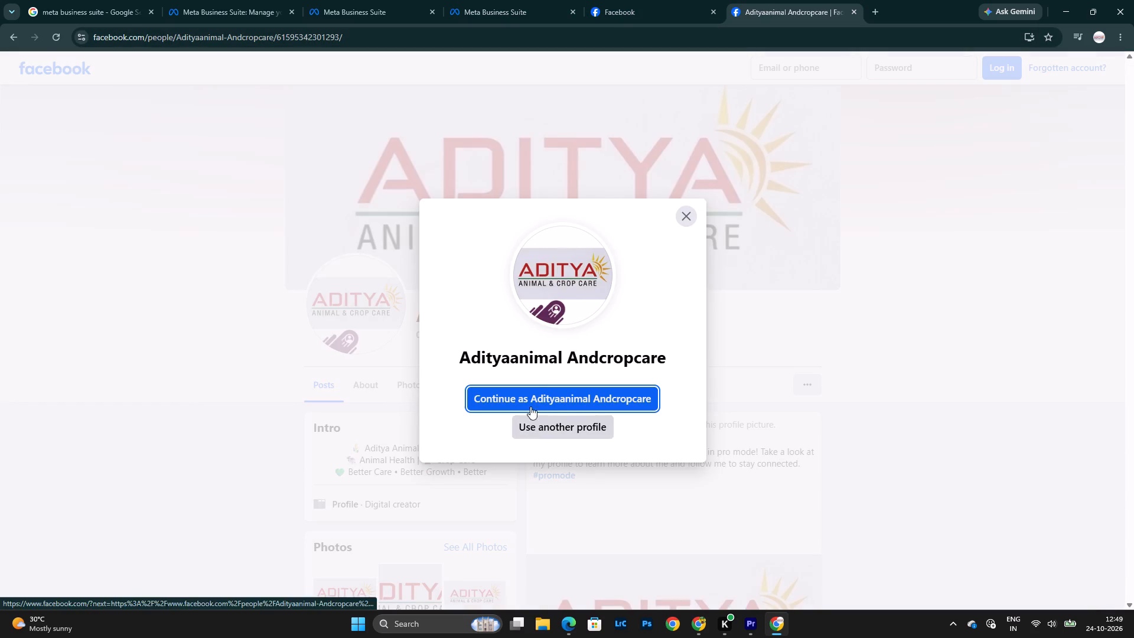
pyautogui.click(529, 395)
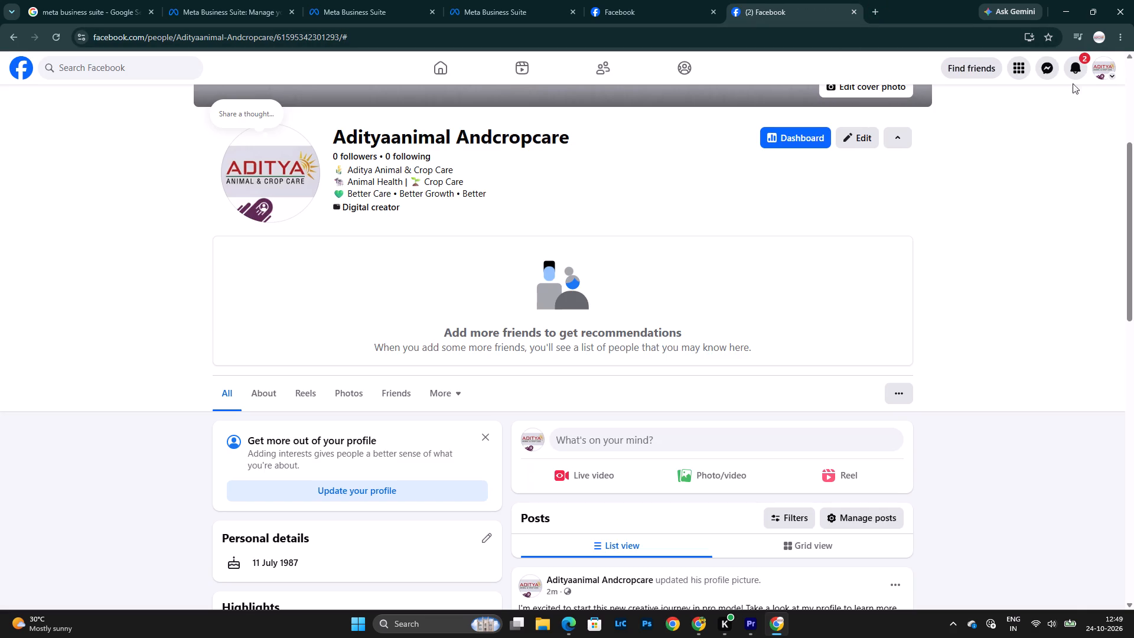
# Open the business's own Facebook profile from the account options and look through its intro, details, photos and posts.
pyautogui.click(1106, 68)
pyautogui.click(956, 113)
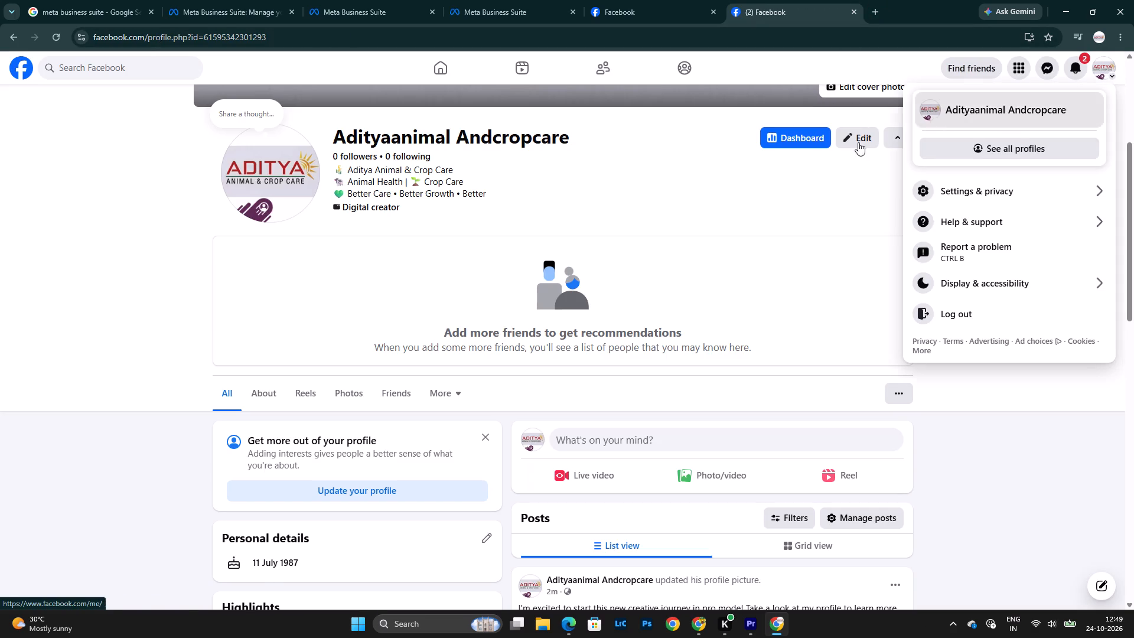
pyautogui.scroll(5, 618, 275)
pyautogui.scroll(-6, 620, 282)
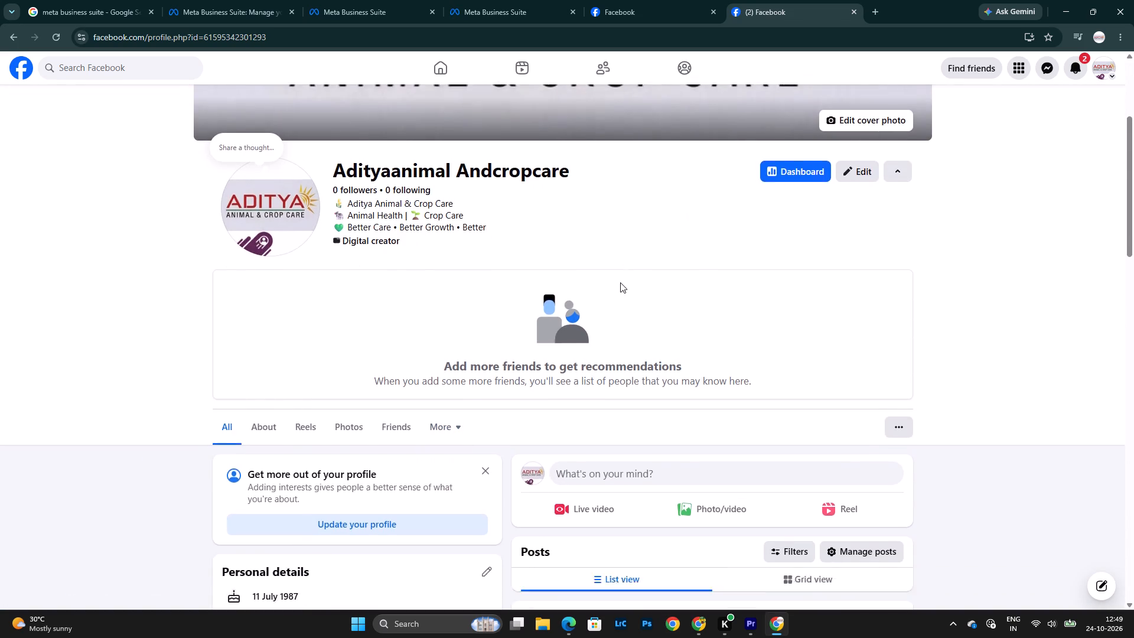
pyautogui.scroll(-14, 620, 282)
pyautogui.scroll(7, 620, 282)
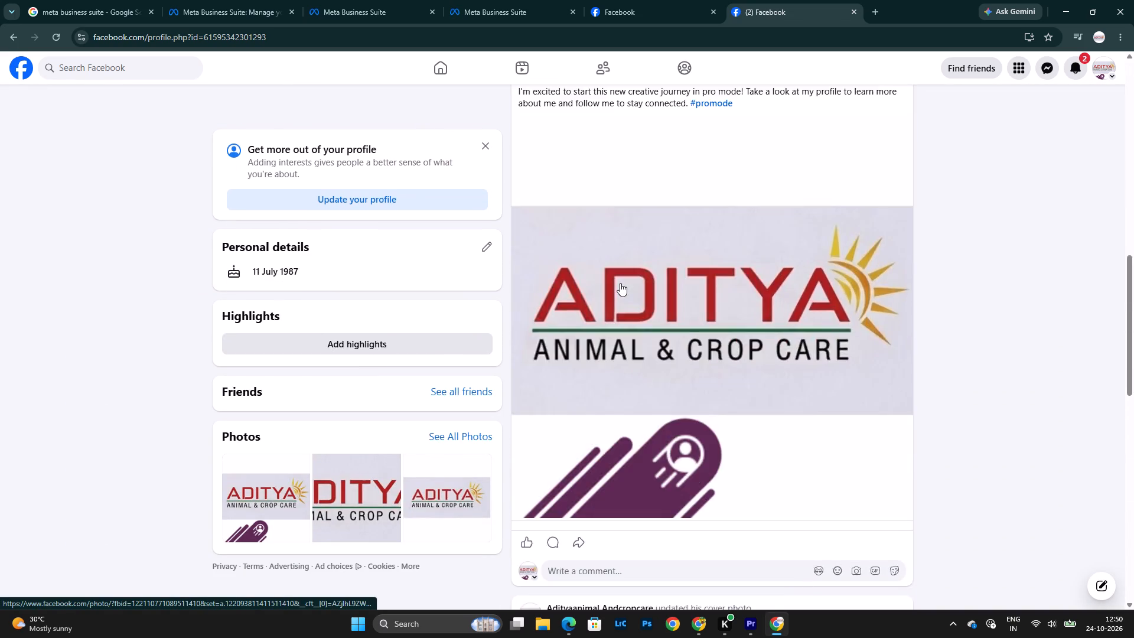
pyautogui.scroll(14, 620, 283)
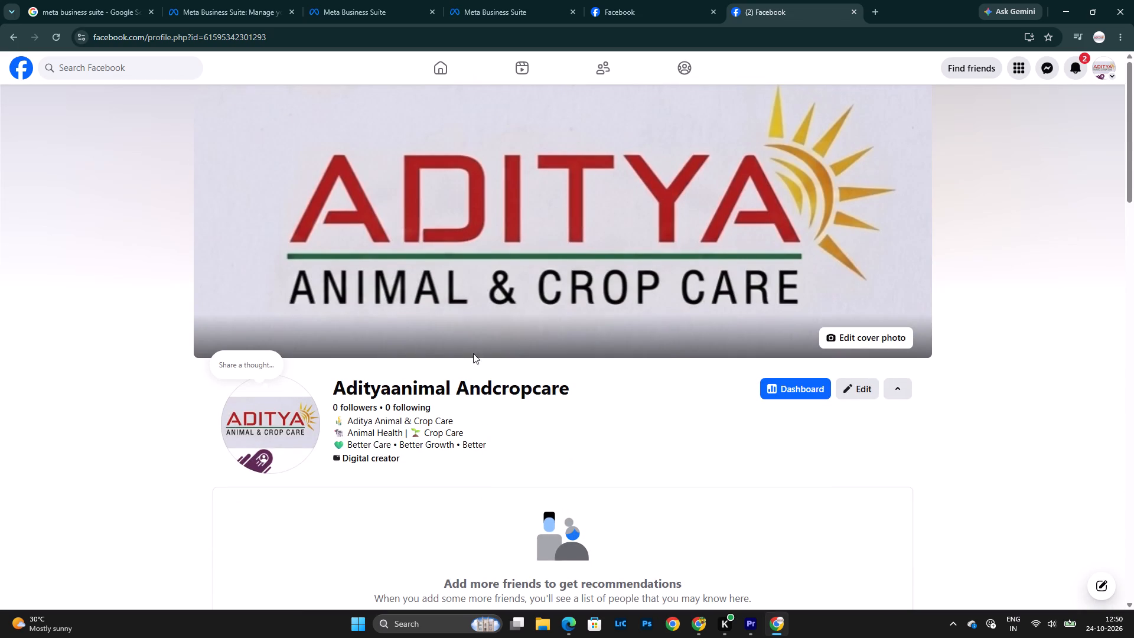
# Check which profiles are available under the Facebook account.
pyautogui.click(1103, 66)
pyautogui.click(973, 149)
pyautogui.click(957, 168)
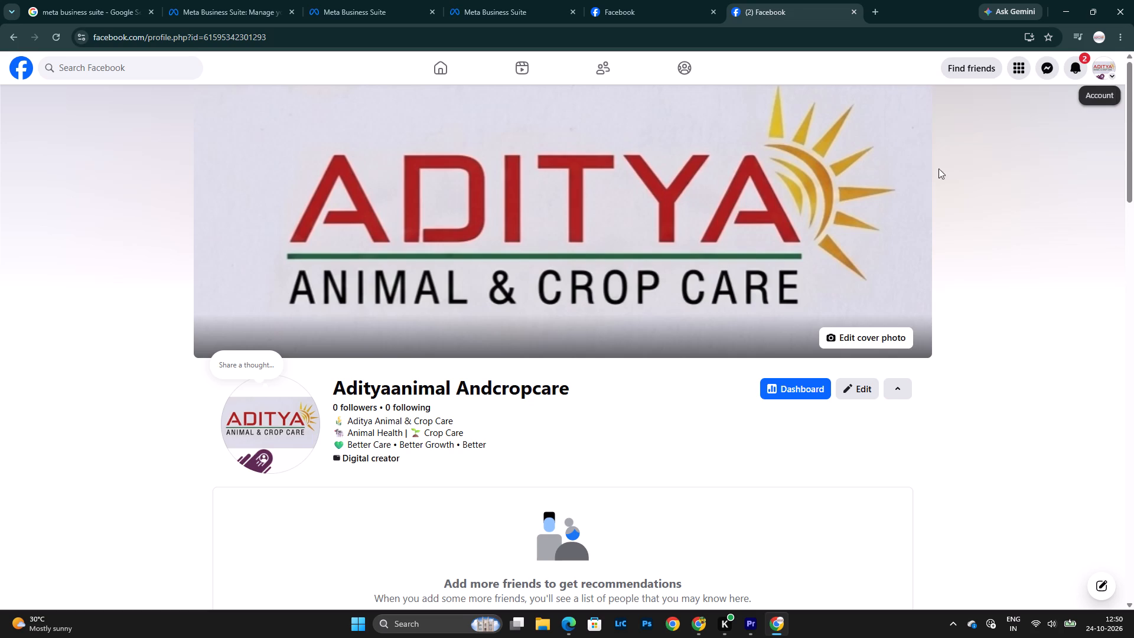
# Review the access options offered in the open Meta Business Suite tabs.
pyautogui.click(502, 0)
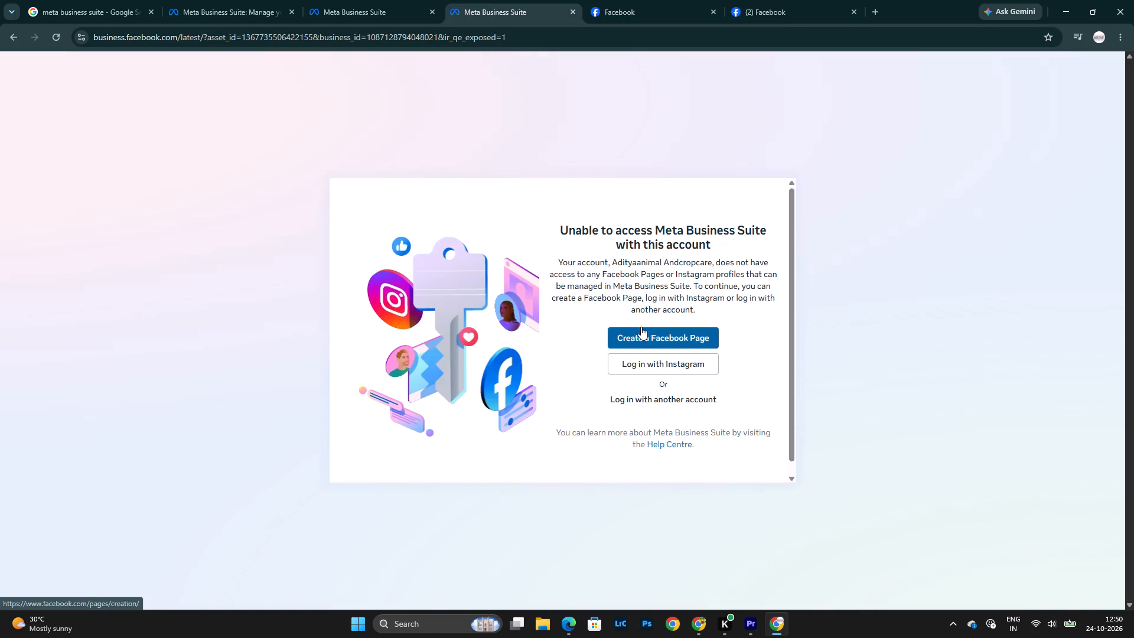
pyautogui.click(635, 0)
pyautogui.click(344, 0)
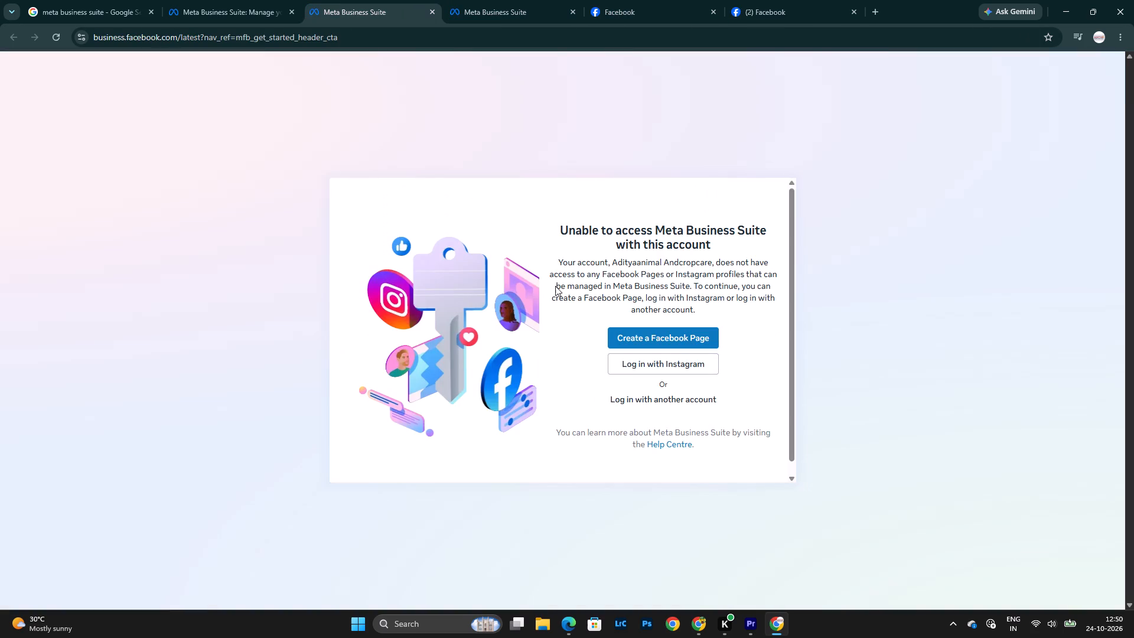
pyautogui.click(486, 0)
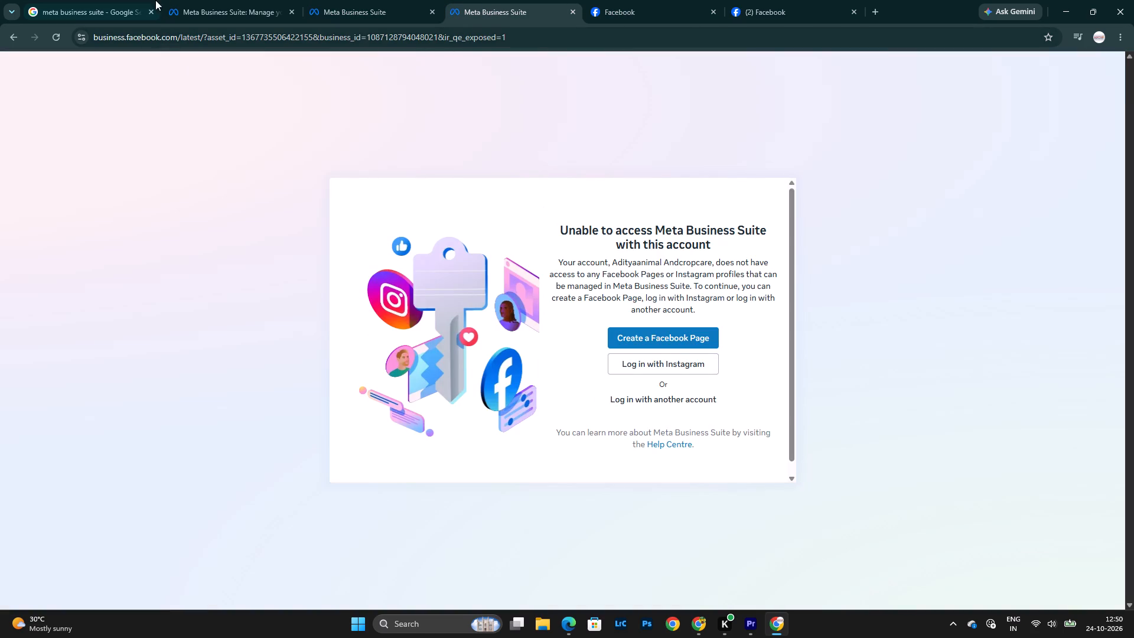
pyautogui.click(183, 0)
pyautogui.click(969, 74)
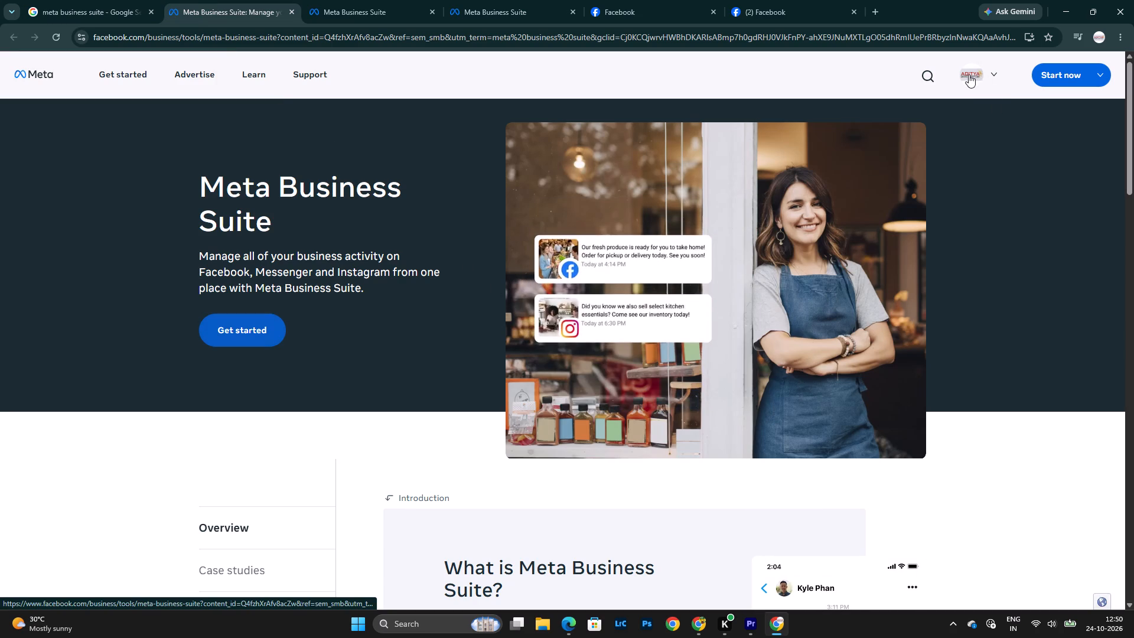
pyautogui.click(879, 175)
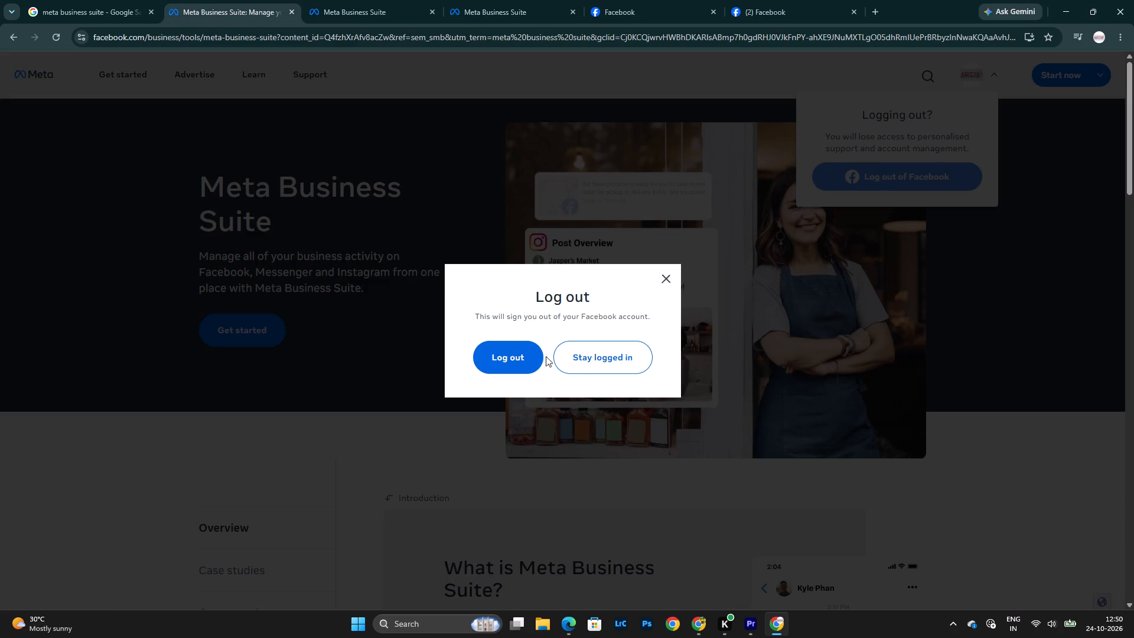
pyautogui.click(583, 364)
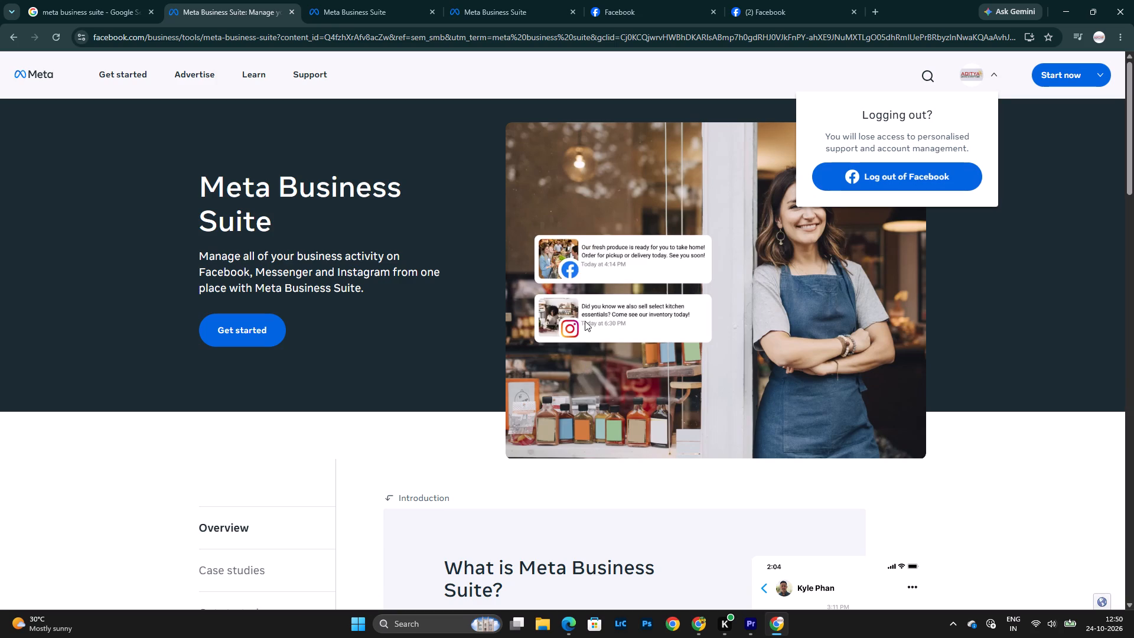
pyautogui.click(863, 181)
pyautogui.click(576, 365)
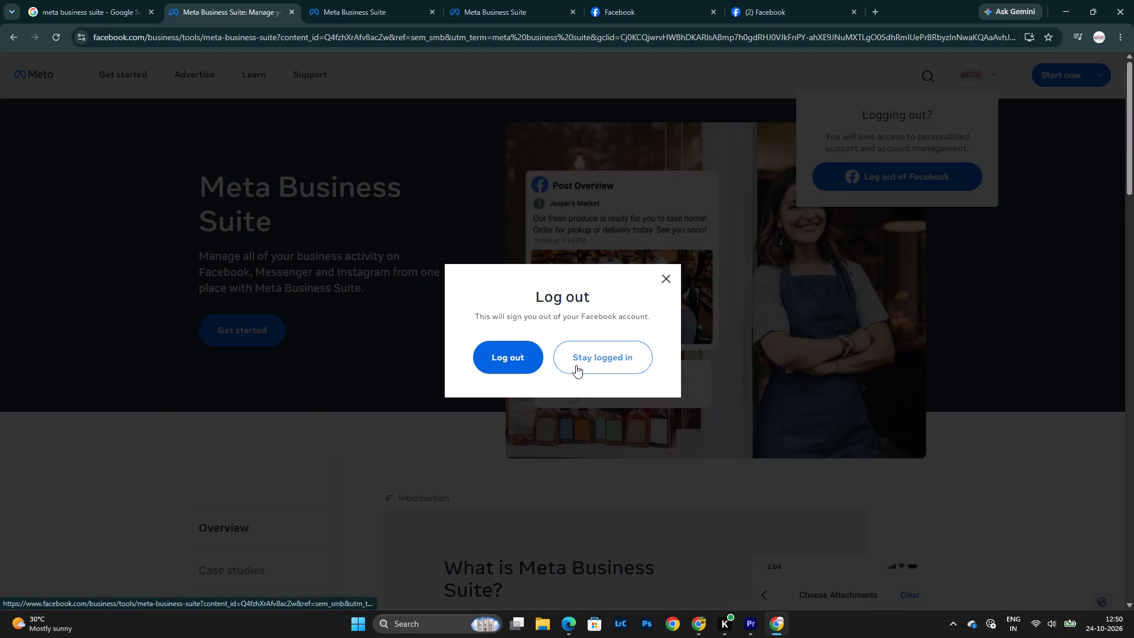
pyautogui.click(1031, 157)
# Start Ads Manager from the Meta Business Suite overview page.
pyautogui.click(1059, 73)
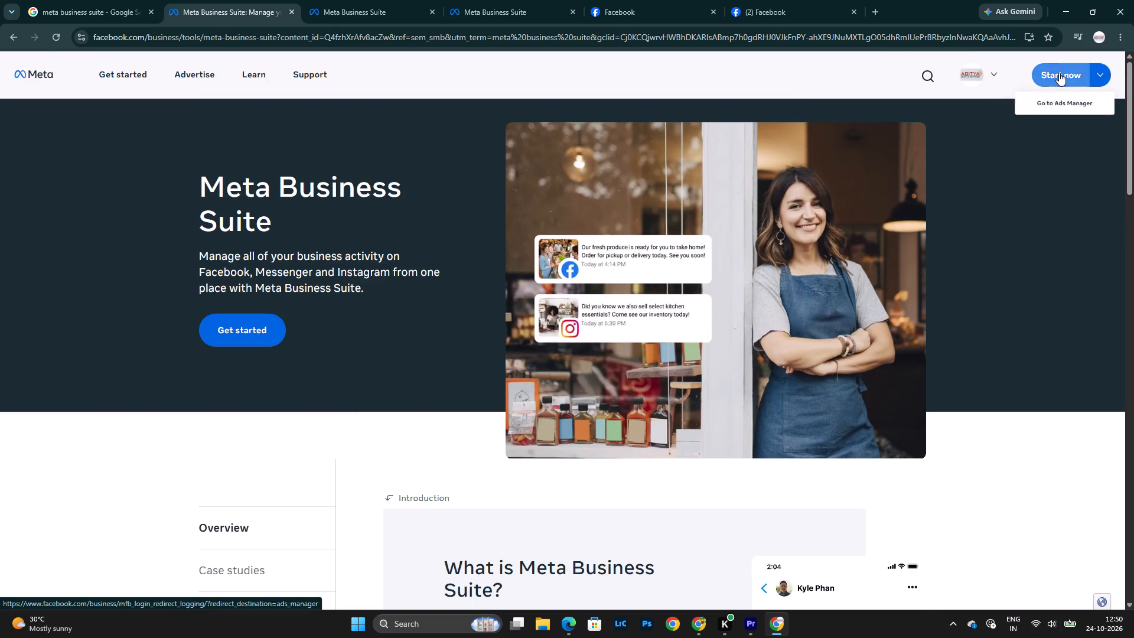
pyautogui.click(1051, 80)
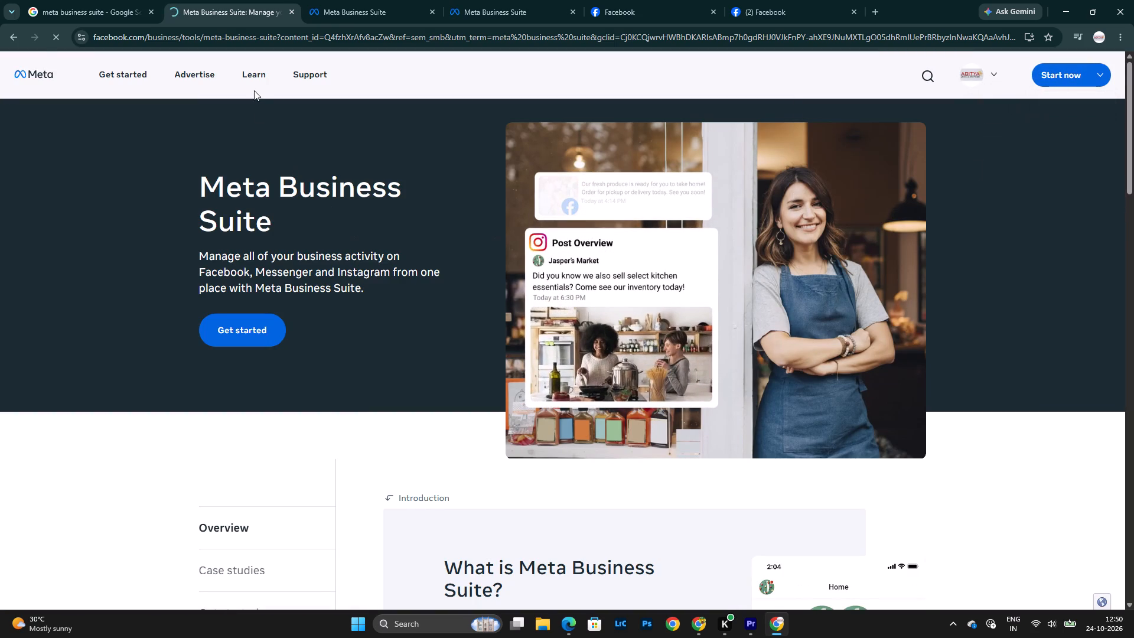
# Return to the Meta Business Suite access screen and open the Facebook Page creation form.
pyautogui.click(334, 0)
pyautogui.click(647, 347)
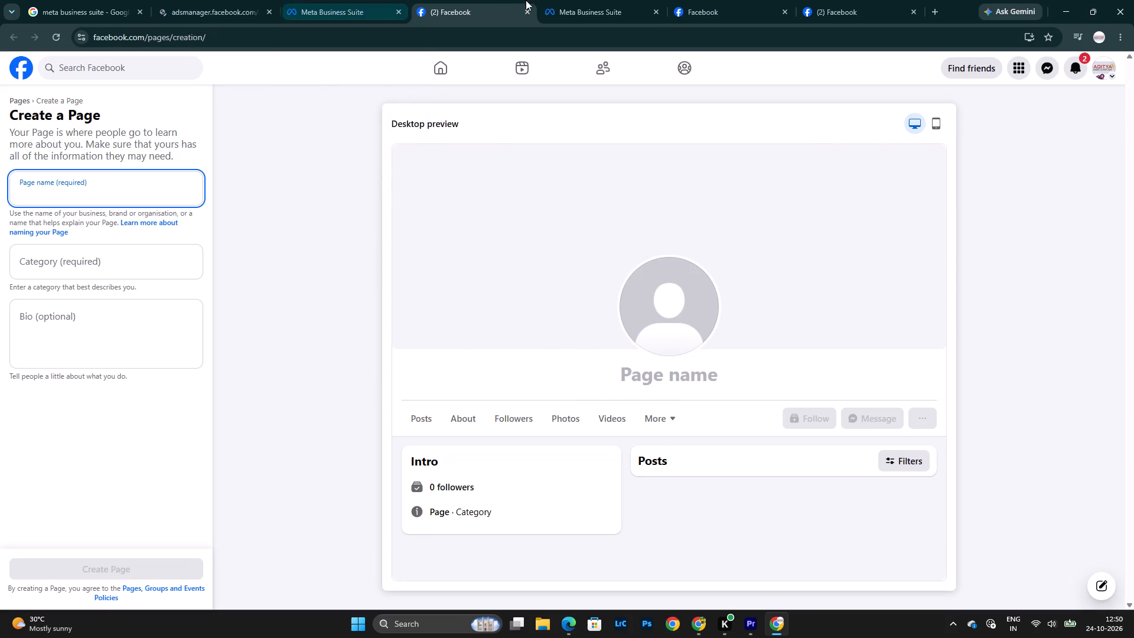
# Log in to Meta Business Suite with the Instagram account from the other access screen and view its home page.
pyautogui.click(558, 0)
pyautogui.click(636, 362)
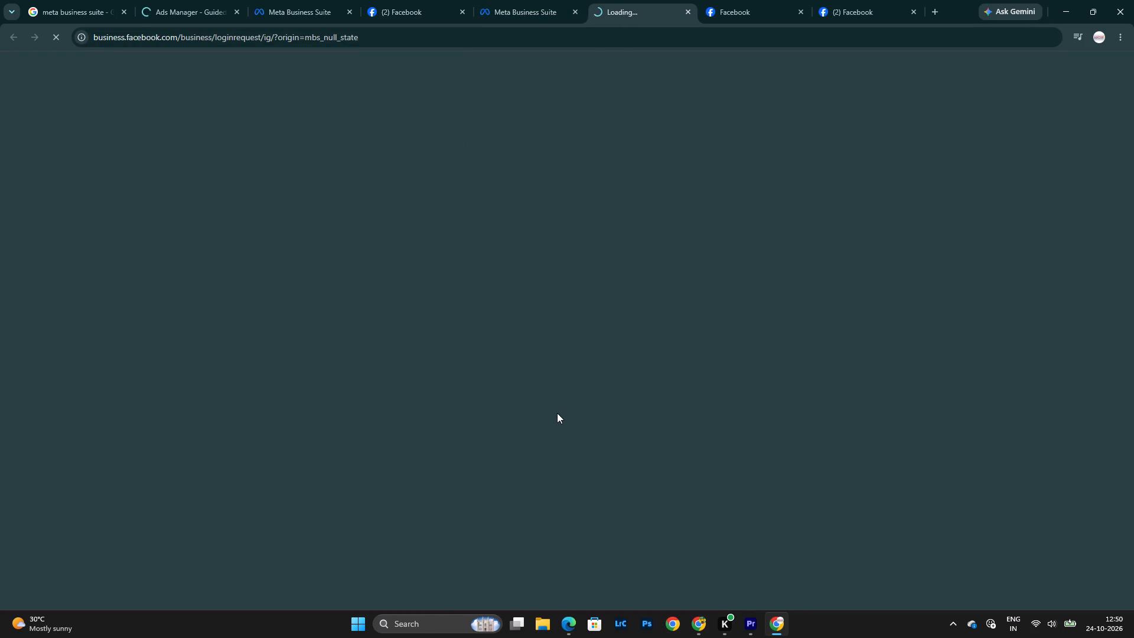
pyautogui.click(184, 0)
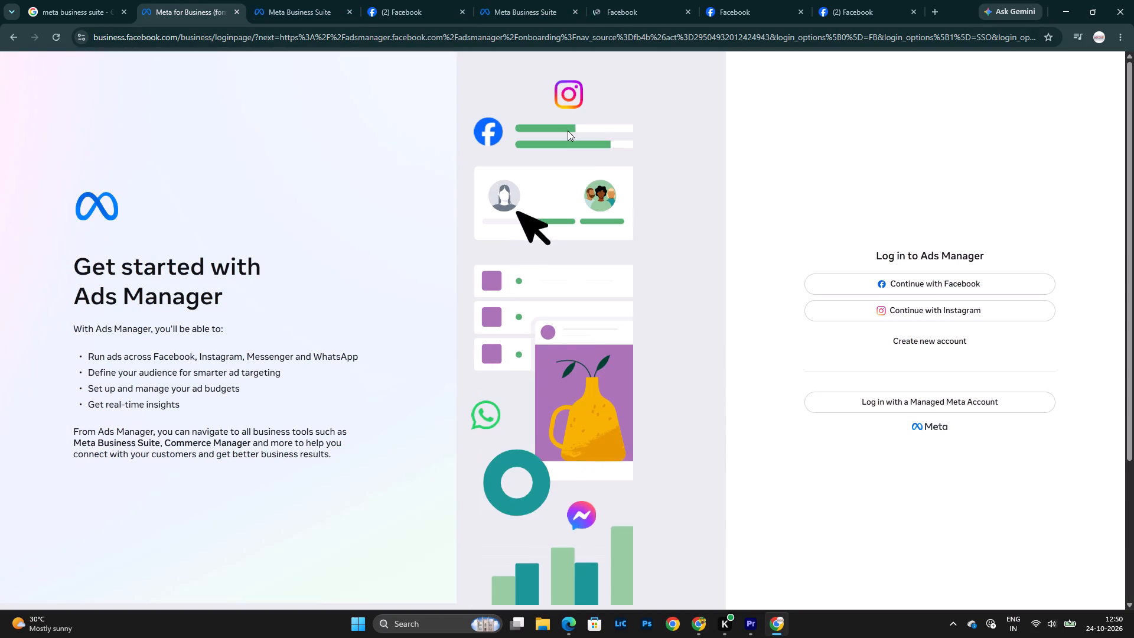
pyautogui.click(570, 0)
pyautogui.click(614, 1)
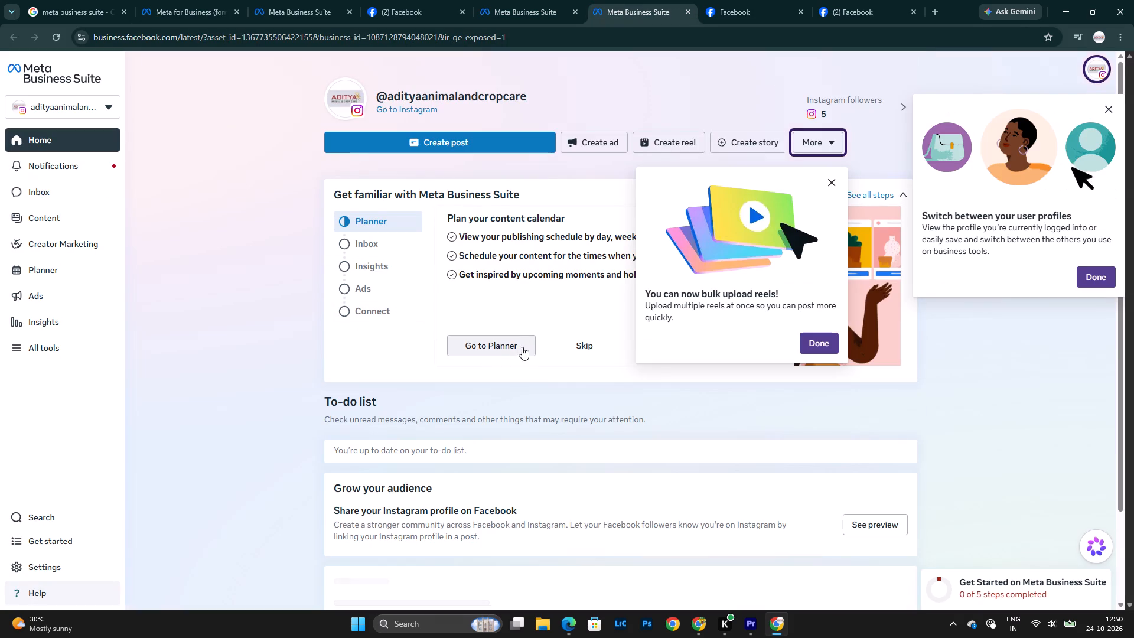
# Dismiss the bulk reel upload tip and start connecting a Facebook Page from the Connect step of the getting-familiar guide.
pyautogui.click(822, 349)
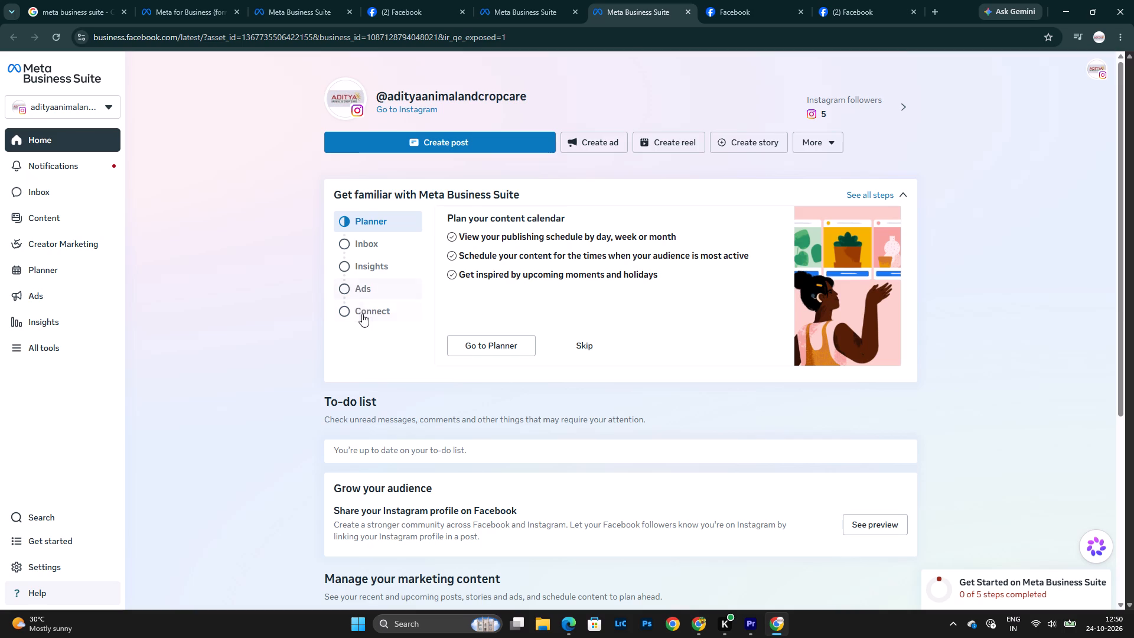
pyautogui.click(362, 314)
pyautogui.click(501, 347)
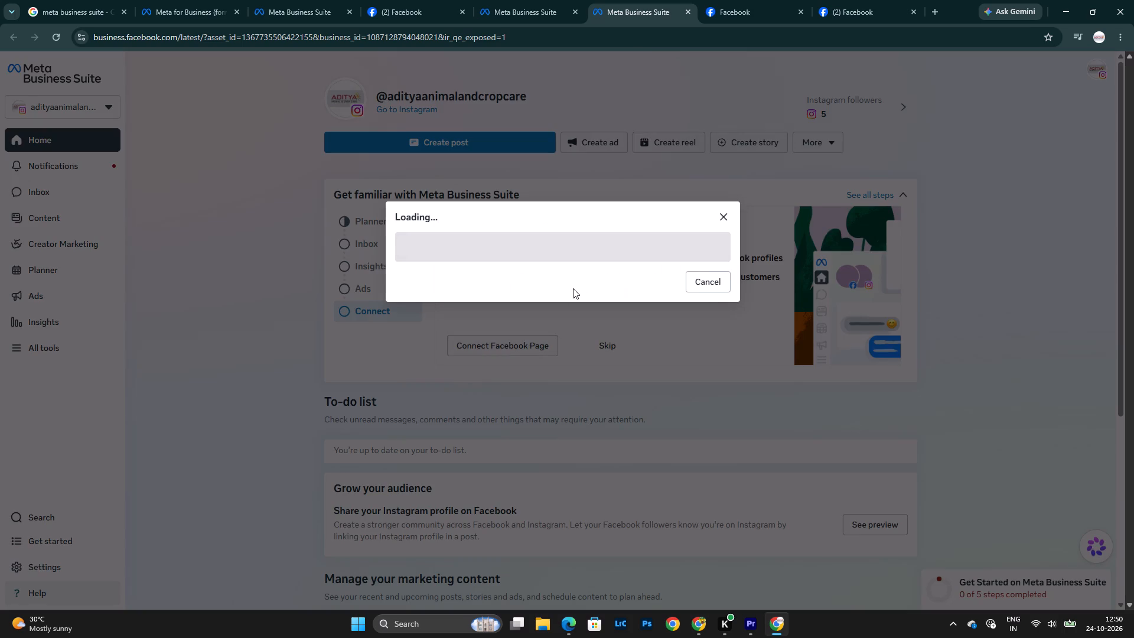
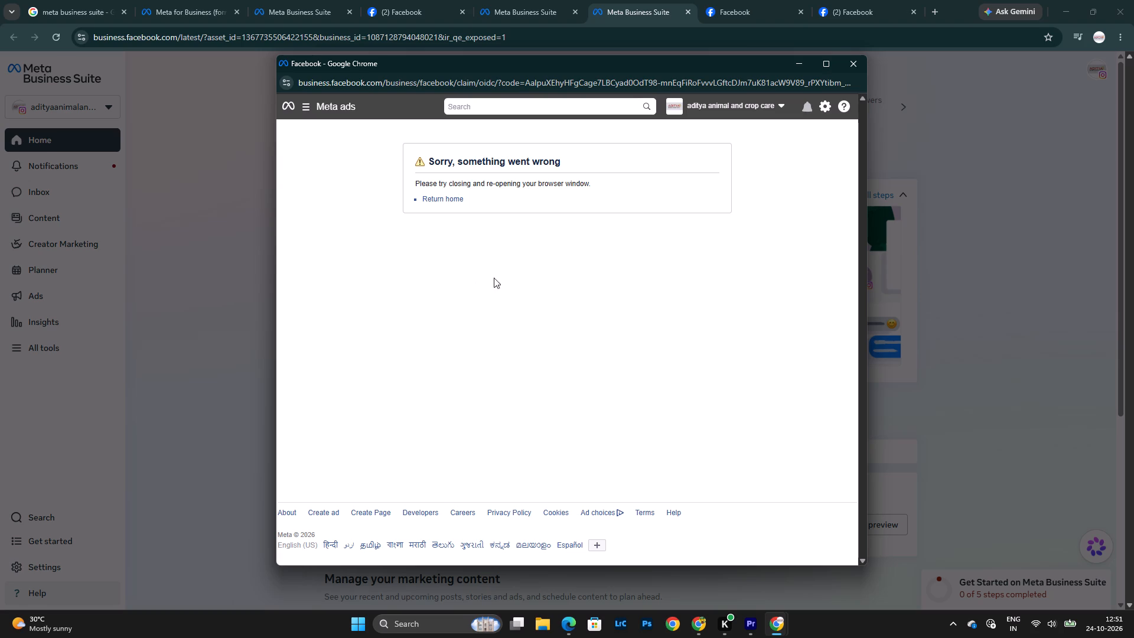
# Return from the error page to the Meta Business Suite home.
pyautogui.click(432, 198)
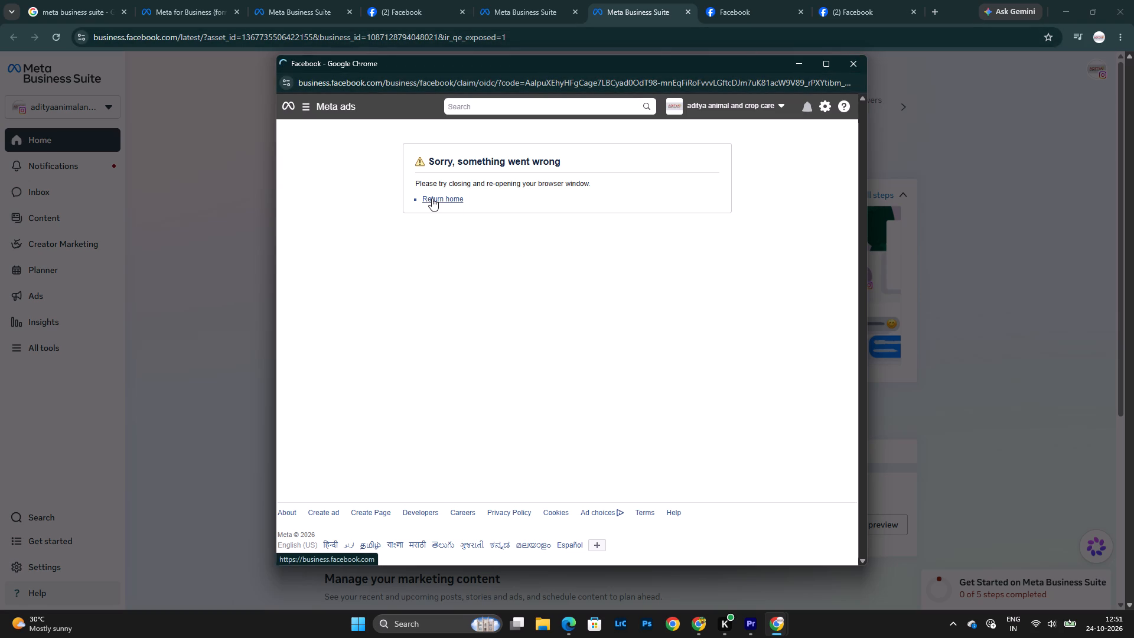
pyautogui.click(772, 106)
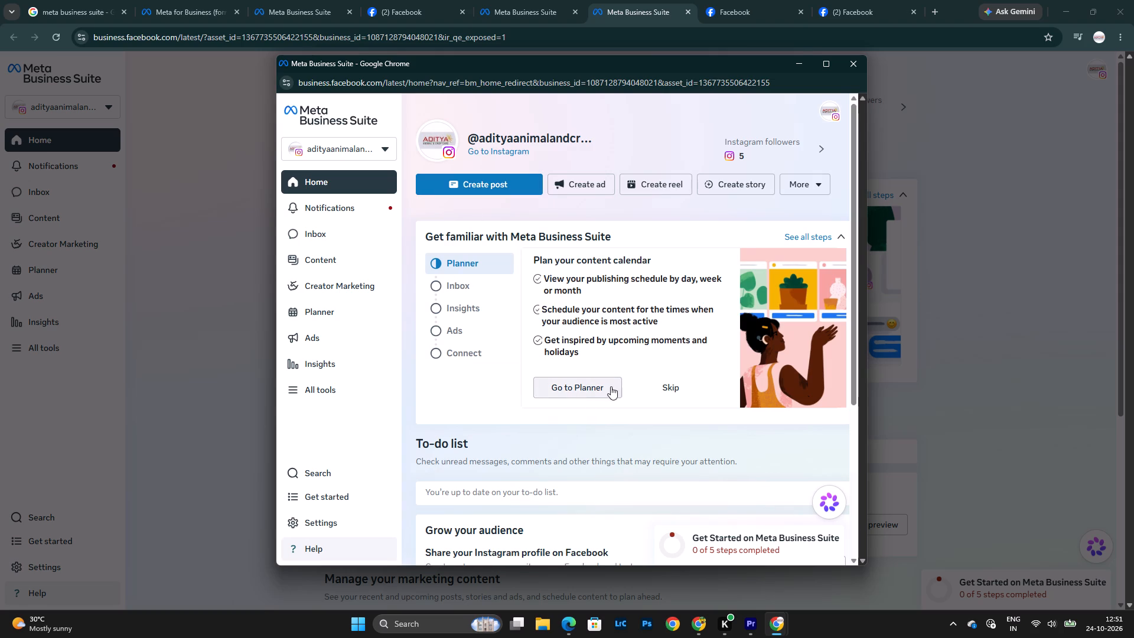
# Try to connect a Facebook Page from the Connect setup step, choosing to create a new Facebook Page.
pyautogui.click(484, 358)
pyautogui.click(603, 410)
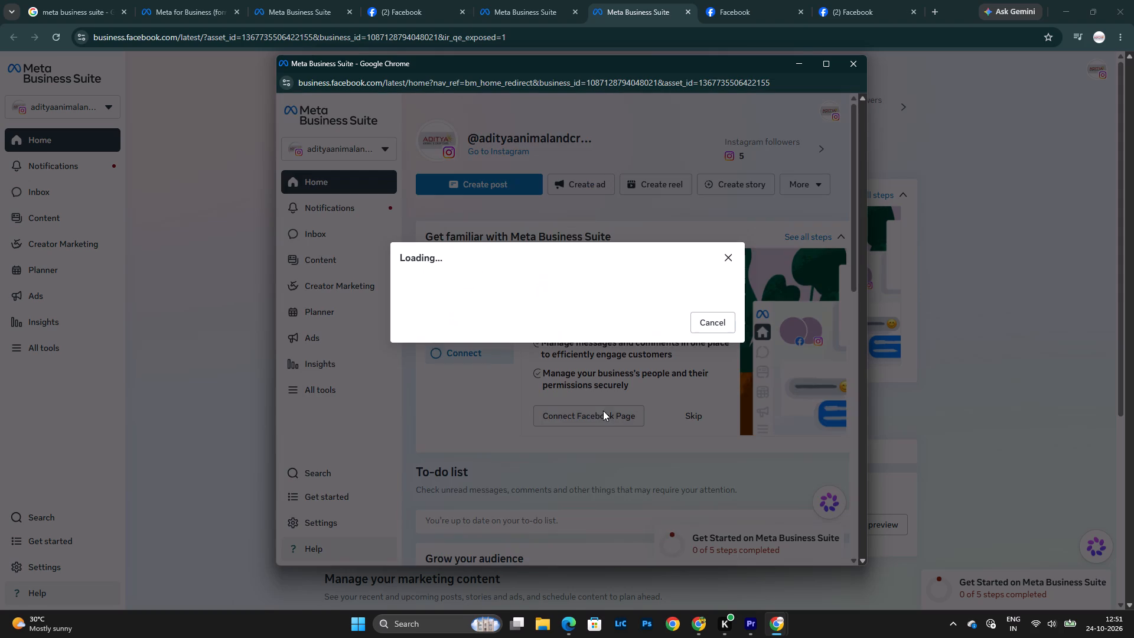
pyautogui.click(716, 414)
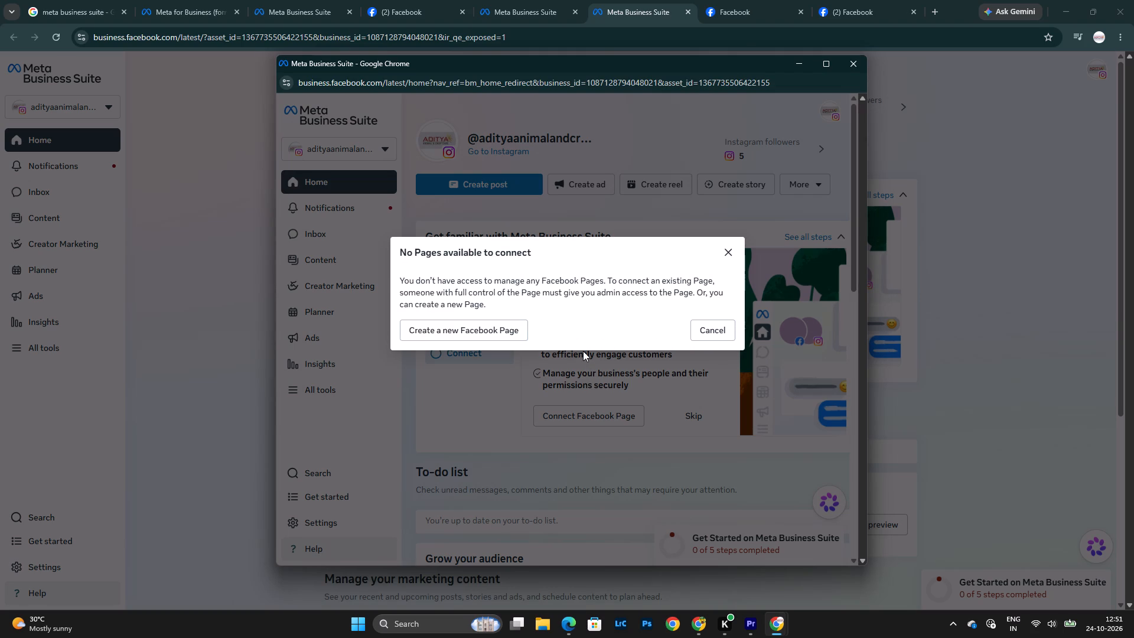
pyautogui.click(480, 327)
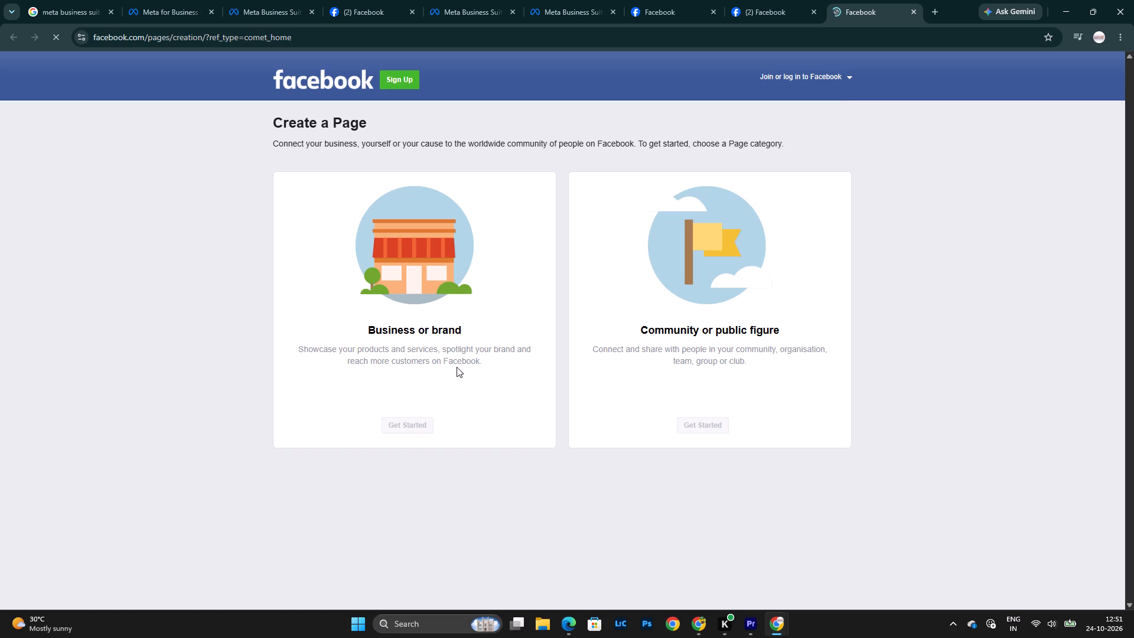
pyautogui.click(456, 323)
# Close the leftover Facebook and Meta Business Suite tabs, keeping only the Google search and the Ads Manager login page.
pyautogui.click(766, 5)
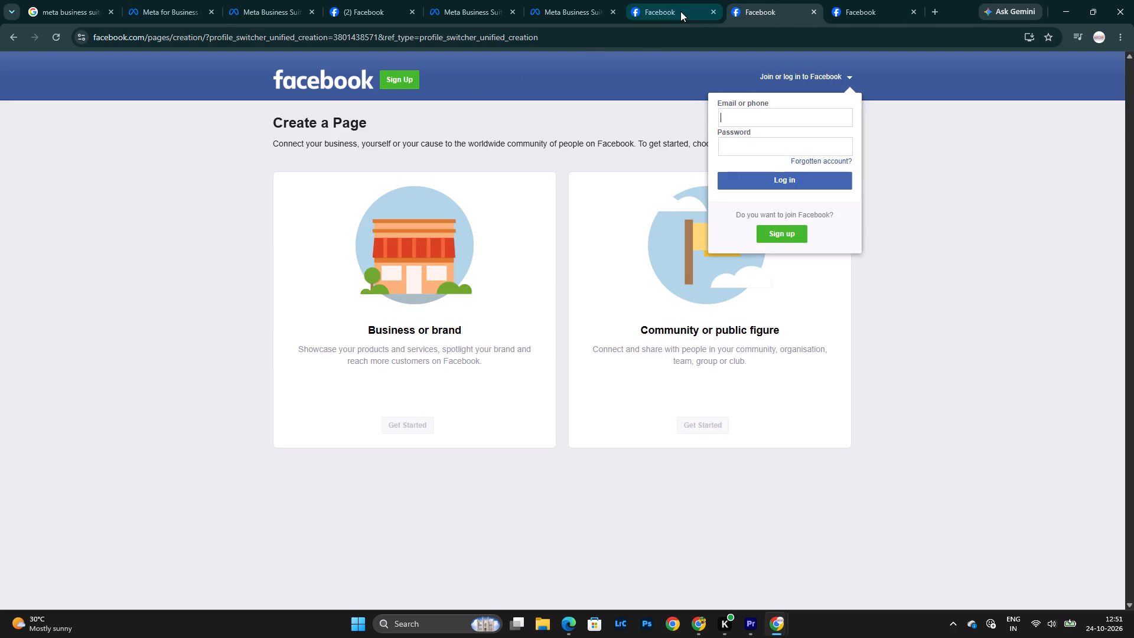
pyautogui.click(680, 11)
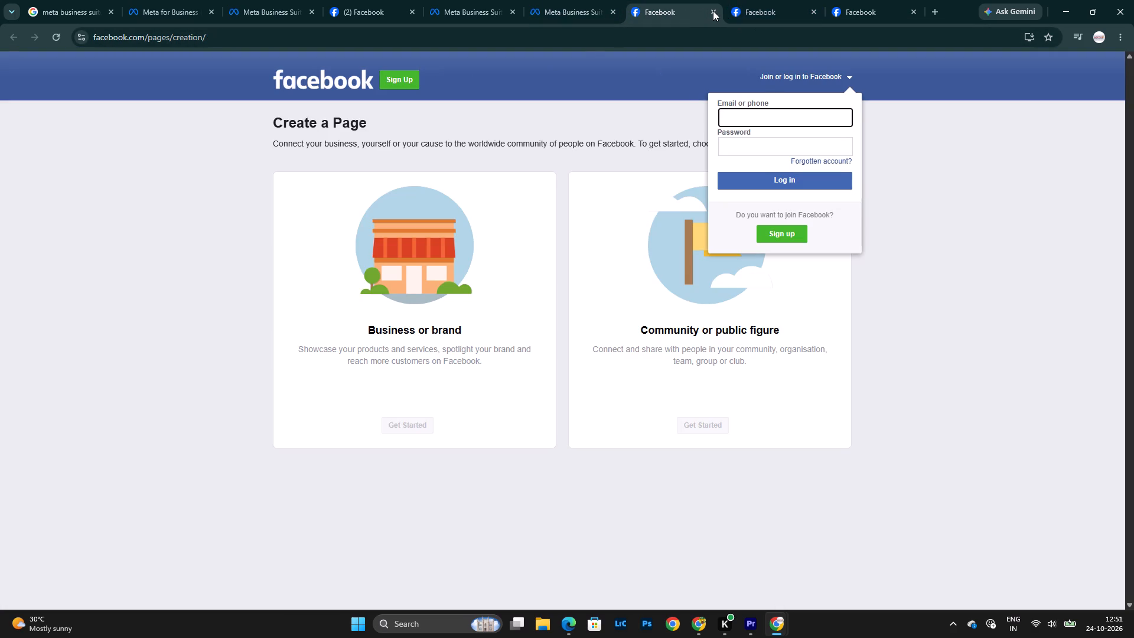
pyautogui.click(713, 11)
pyautogui.doubleClick(713, 11)
pyautogui.click(169, 0)
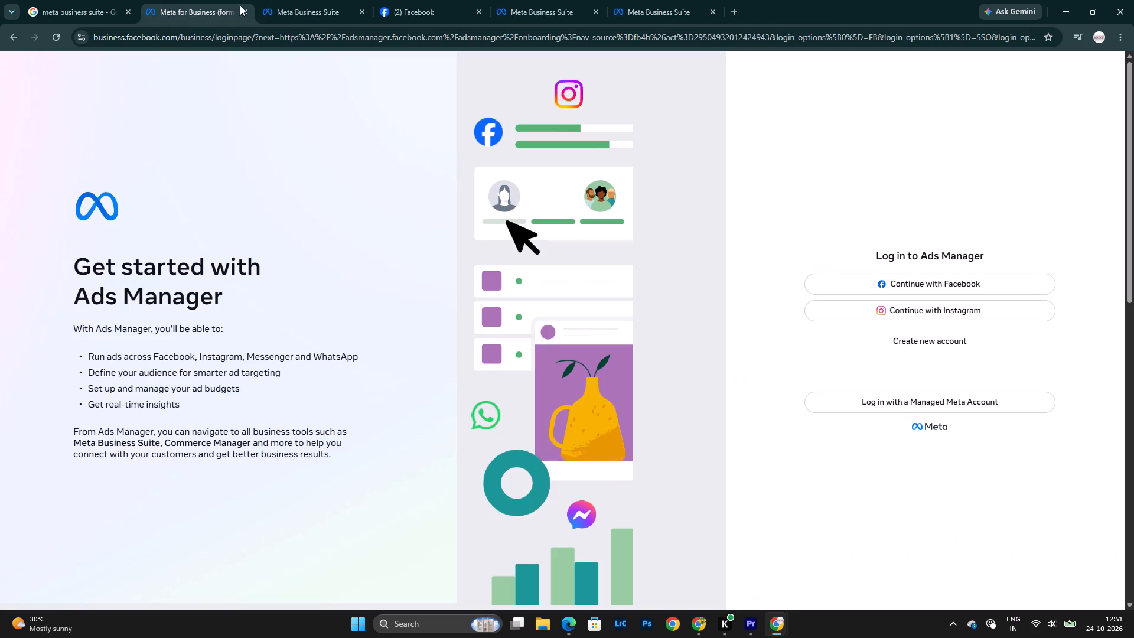
pyautogui.click(341, 10)
pyautogui.click(444, 10)
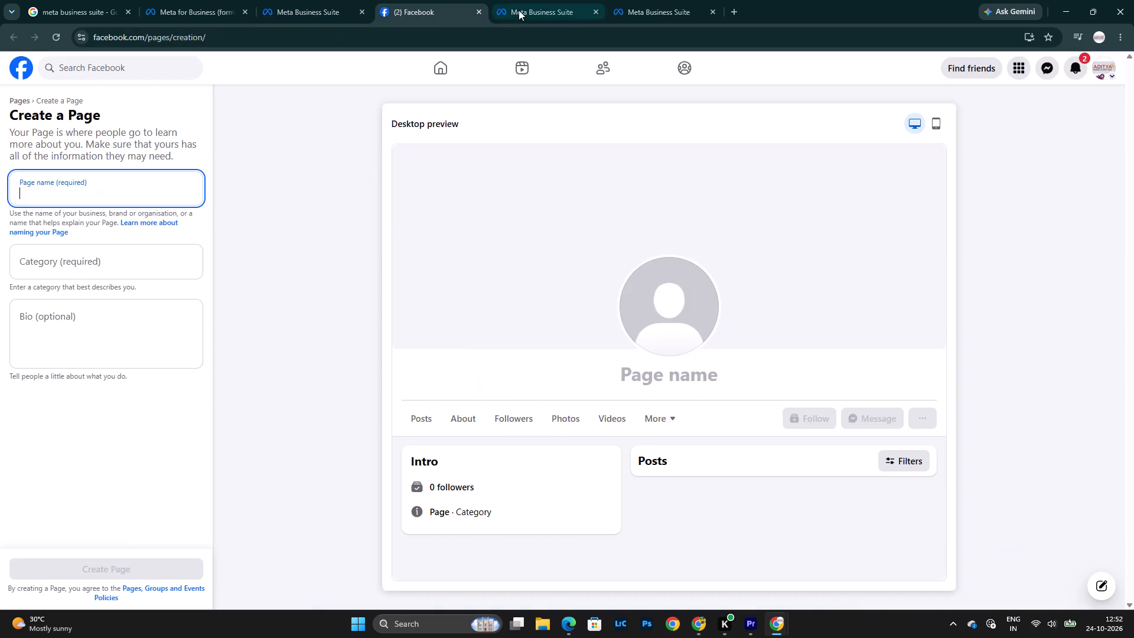
pyautogui.click(519, 10)
pyautogui.click(218, 2)
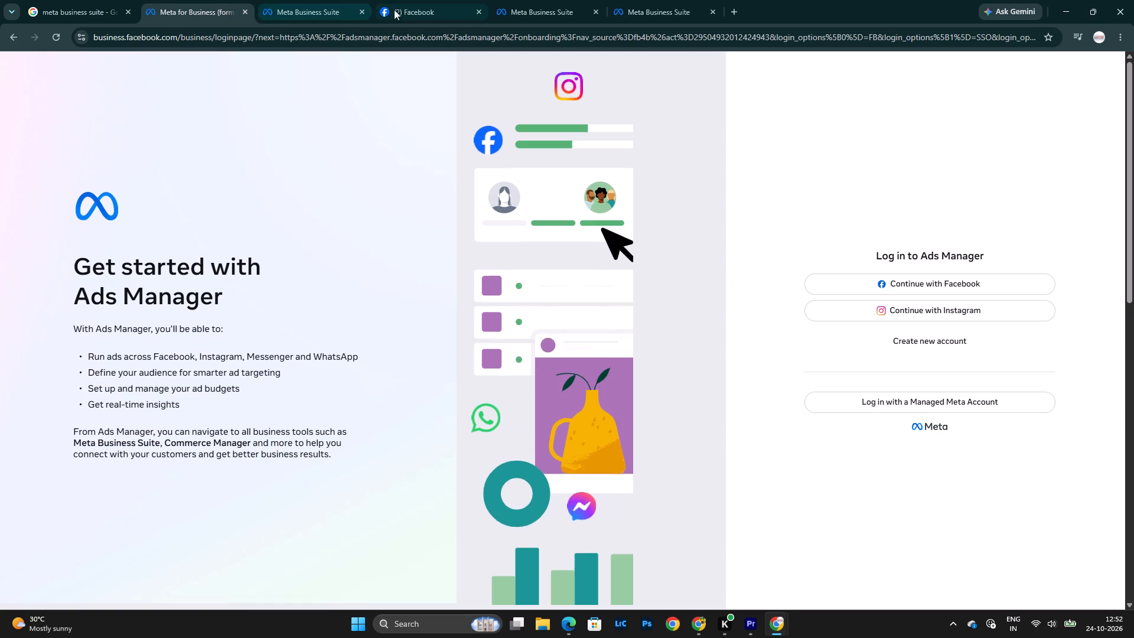
pyautogui.tripleClick(362, 11)
pyautogui.click(362, 11)
pyautogui.click(362, 11)
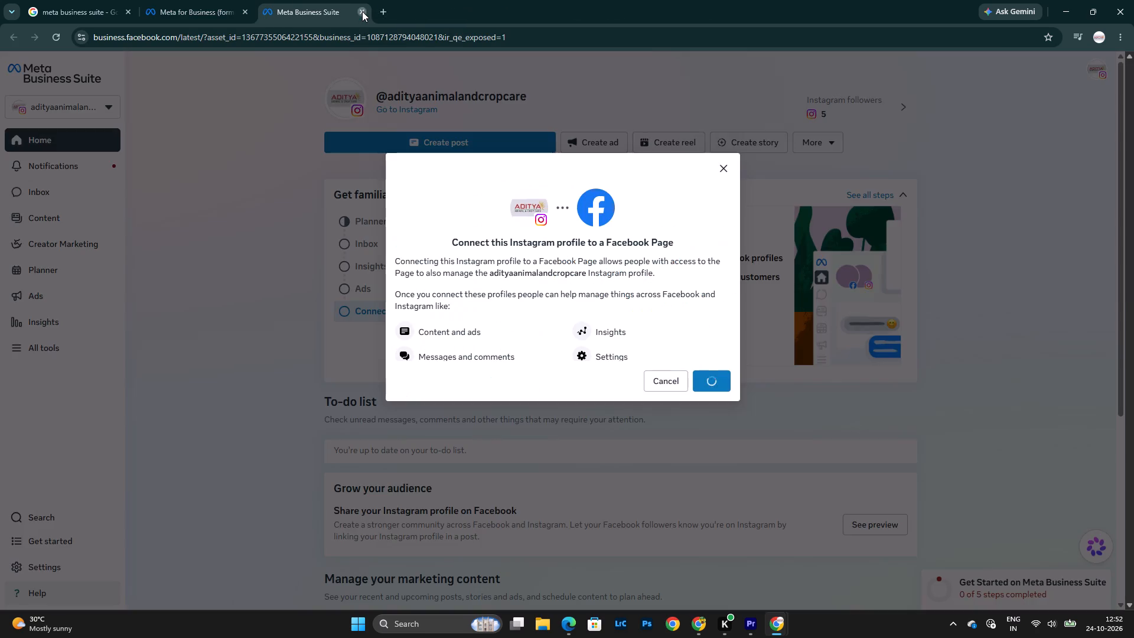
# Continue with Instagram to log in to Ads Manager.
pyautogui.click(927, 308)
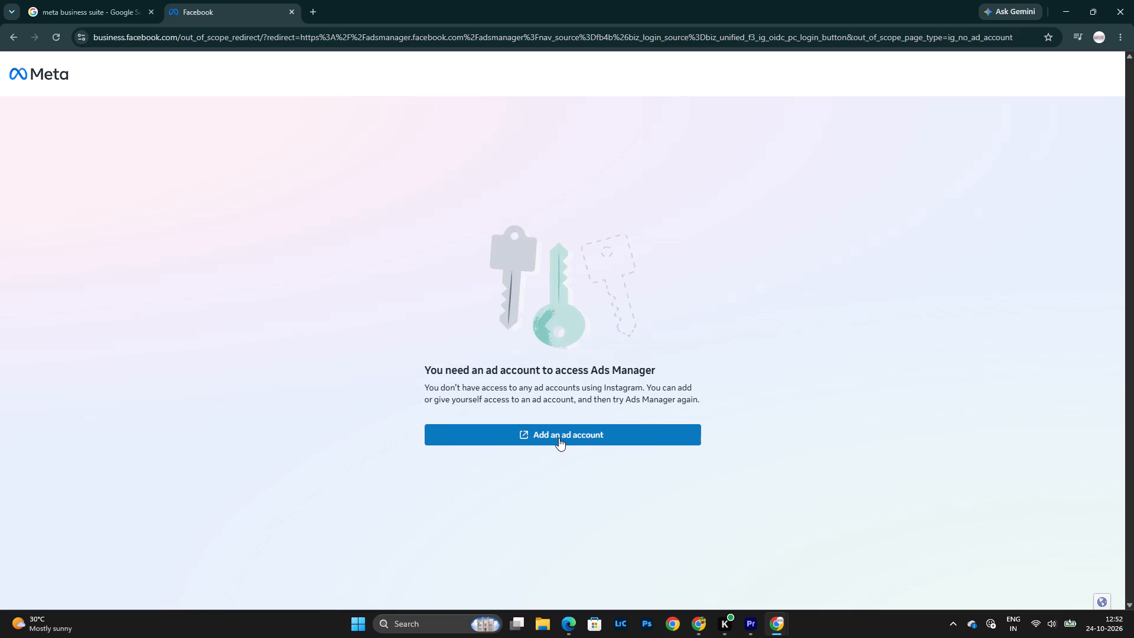
# Replace the ad account page with a new tab, search Google for meta business suite, and open the sponsored Meta Business Suite result.
pyautogui.click(321, 14)
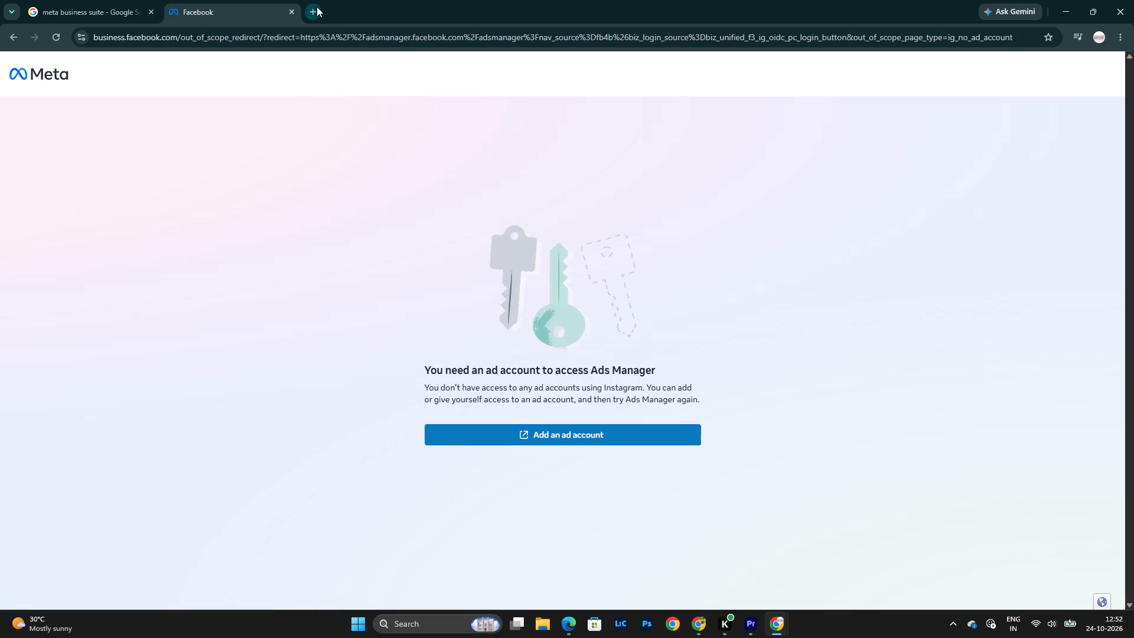
pyautogui.click(317, 6)
pyautogui.click(292, 10)
pyautogui.click(428, 224)
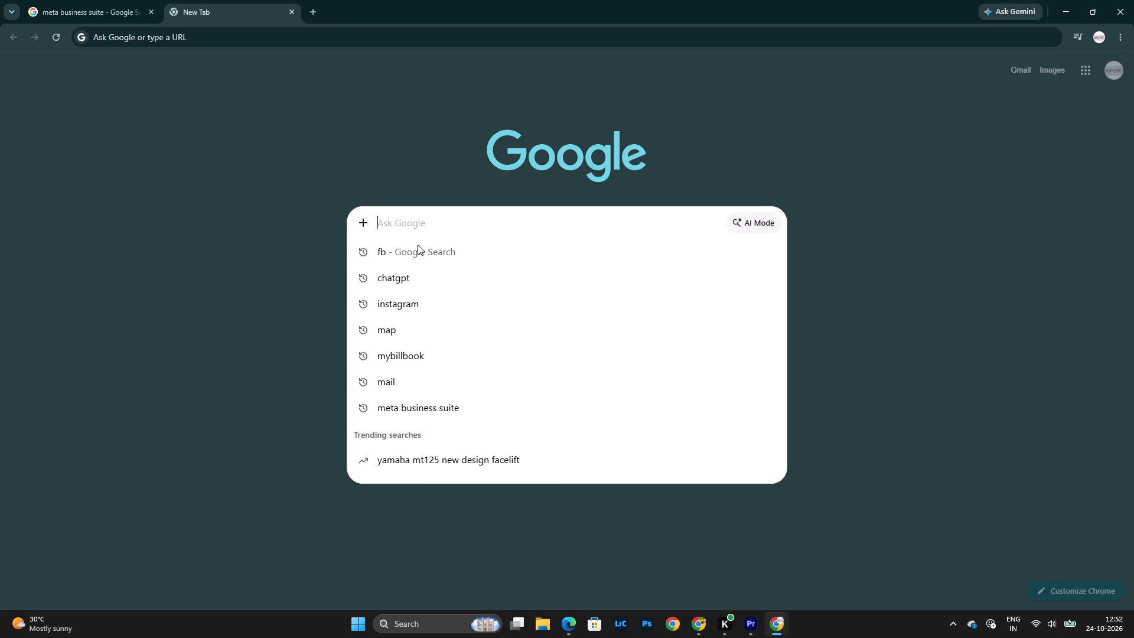
pyautogui.click(408, 416)
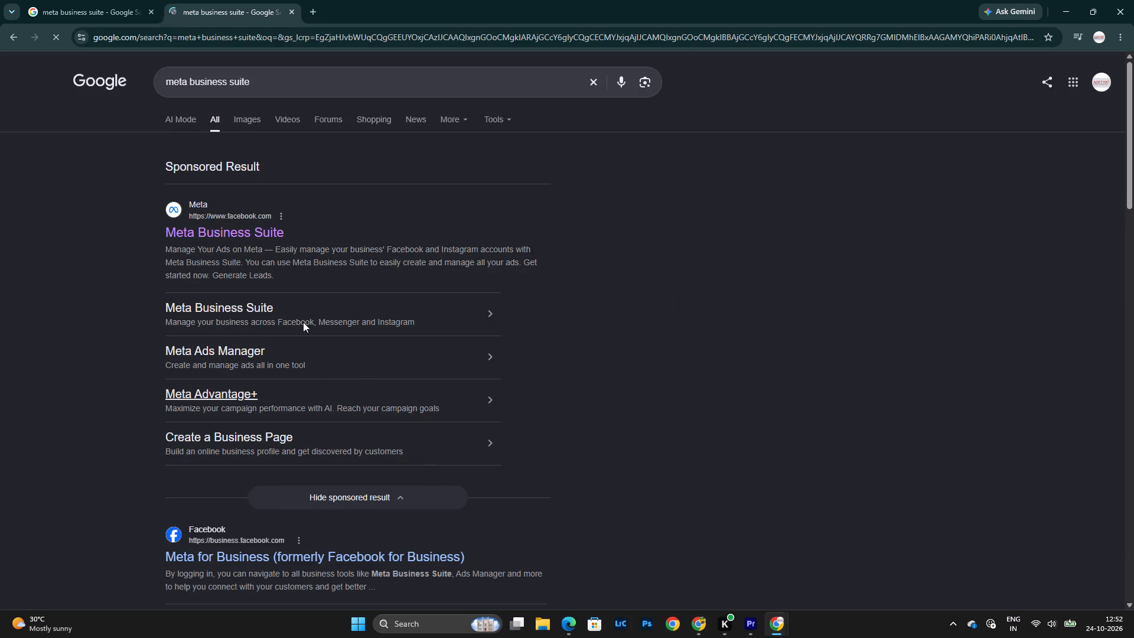
pyautogui.click(237, 222)
pyautogui.click(235, 231)
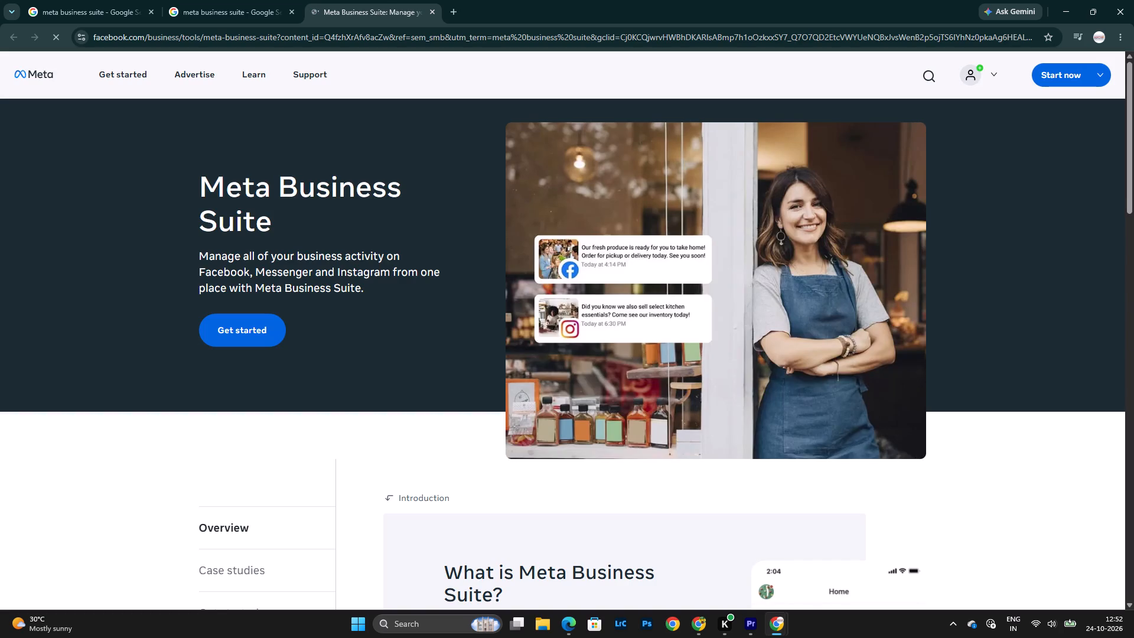
# Get started with Meta Business Suite from its product page.
pyautogui.click(1031, 72)
pyautogui.click(1083, 463)
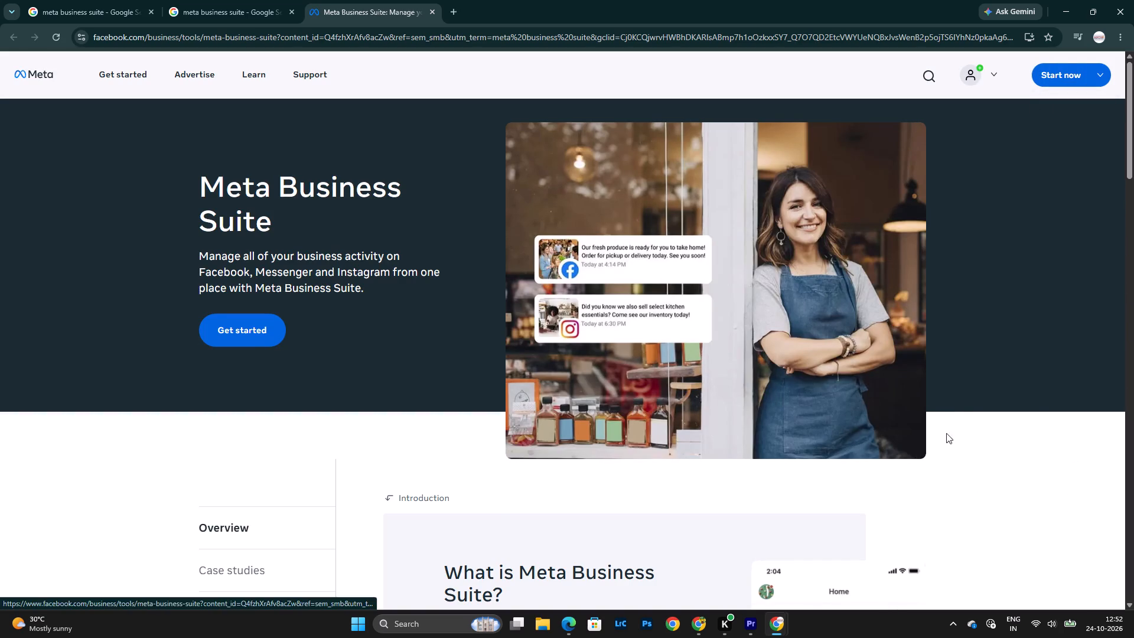
pyautogui.click(237, 328)
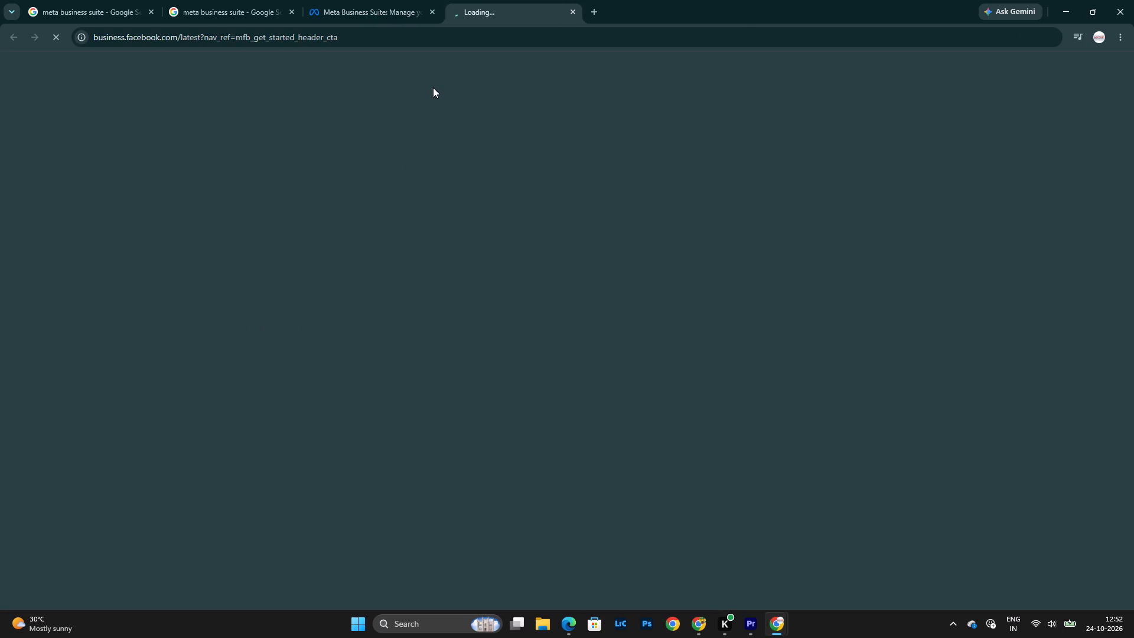
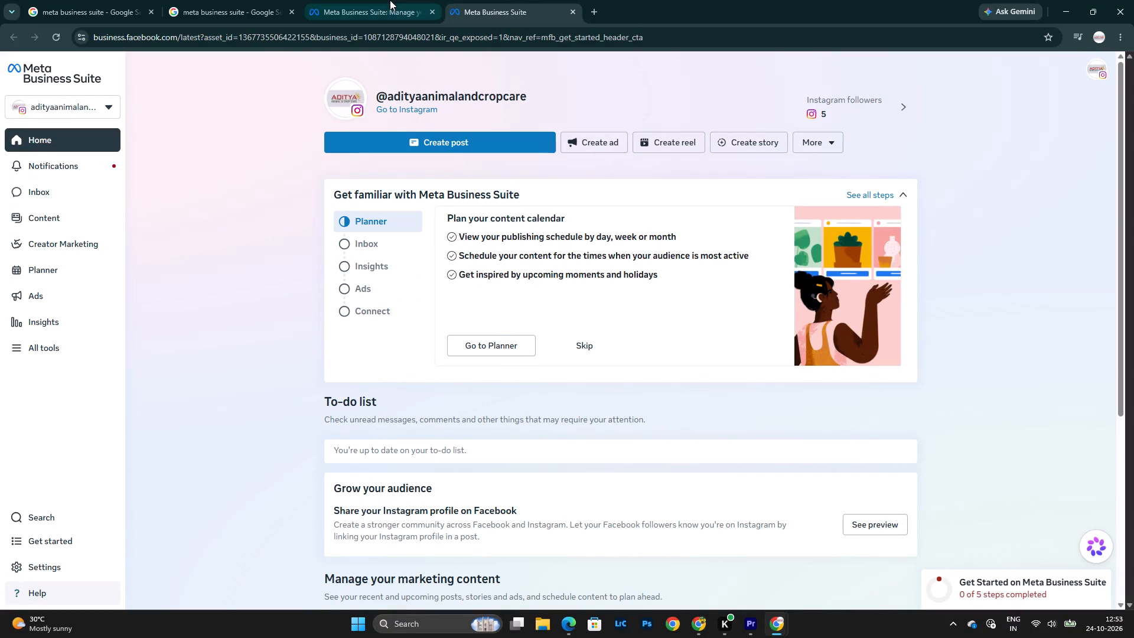
# Find Facebook through a Google search for fb in a new tab and continue into the saved Aditya business profile.
pyautogui.click(587, 11)
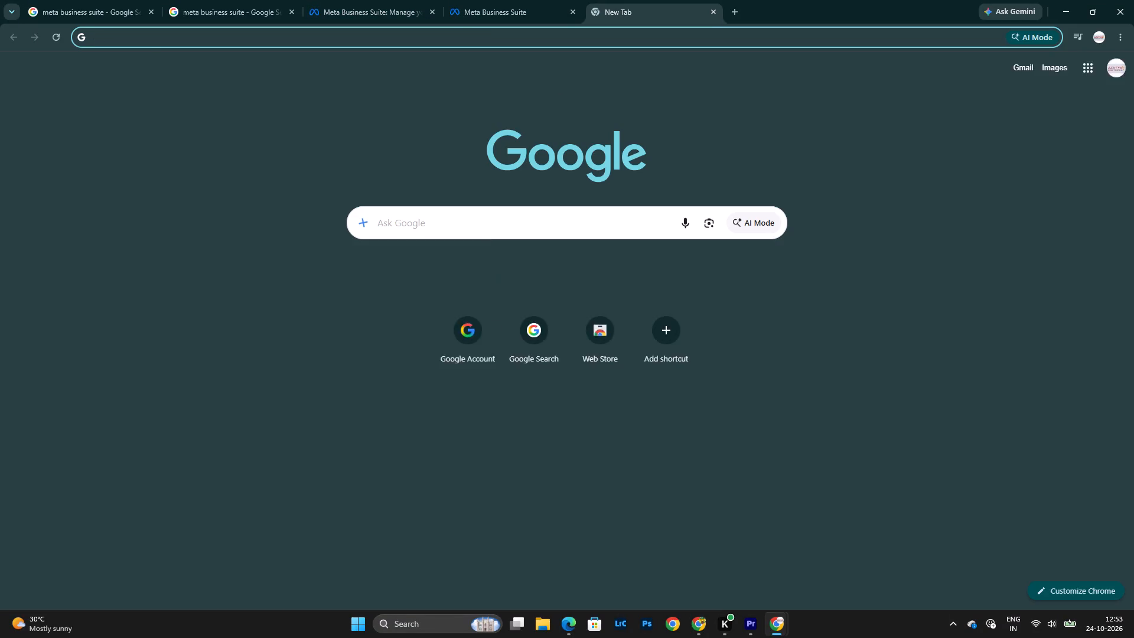
pyautogui.click(484, 232)
pyautogui.click(427, 288)
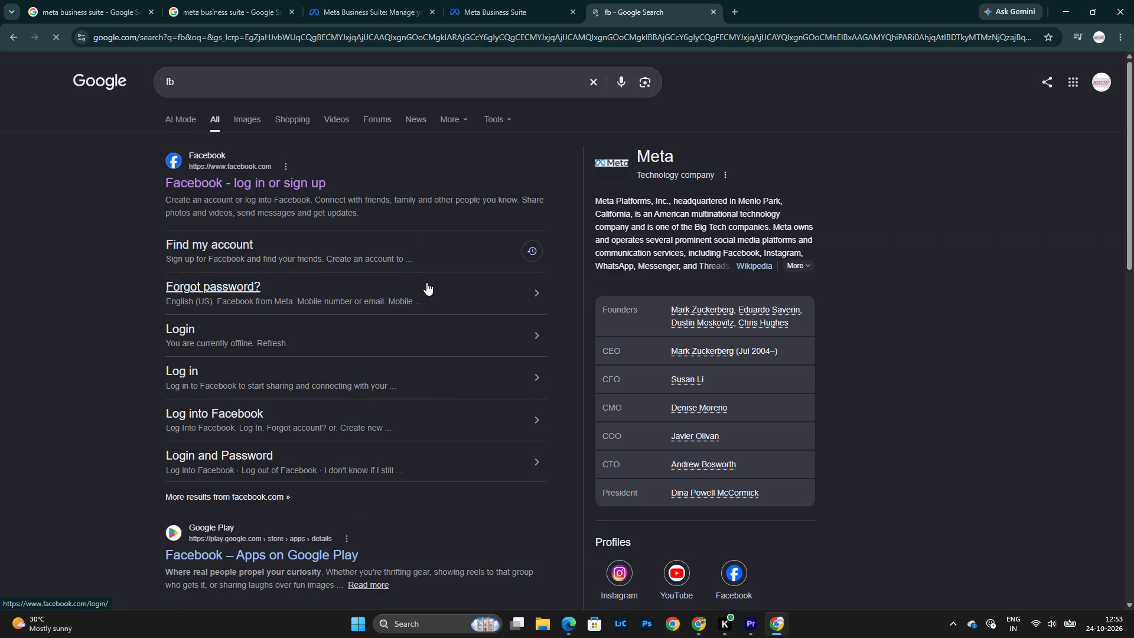
pyautogui.click(251, 185)
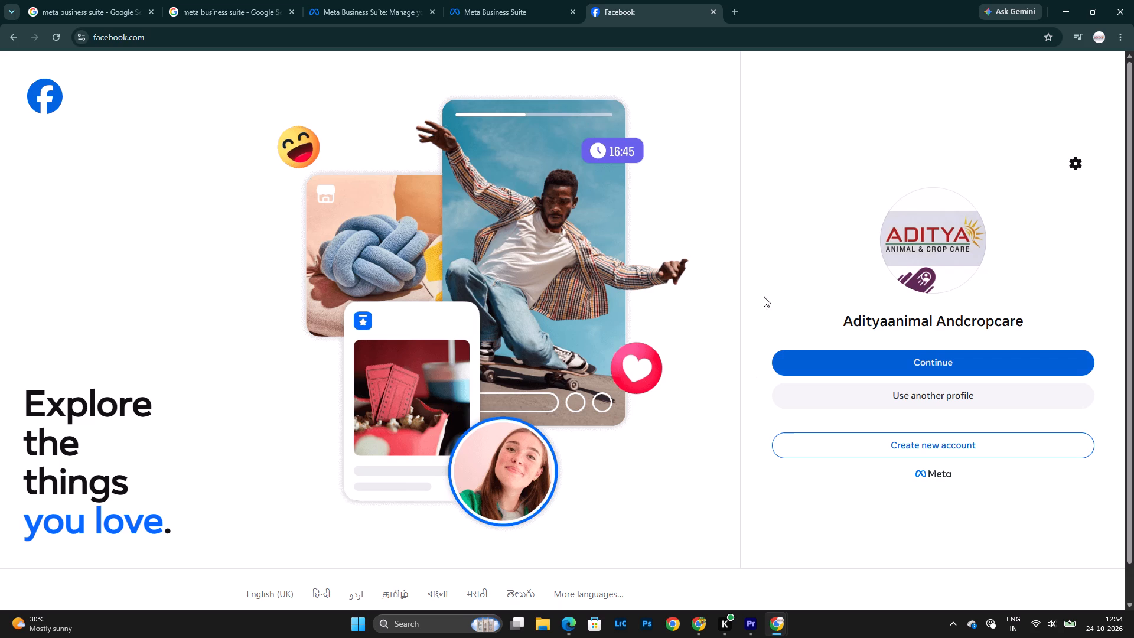
pyautogui.click(867, 368)
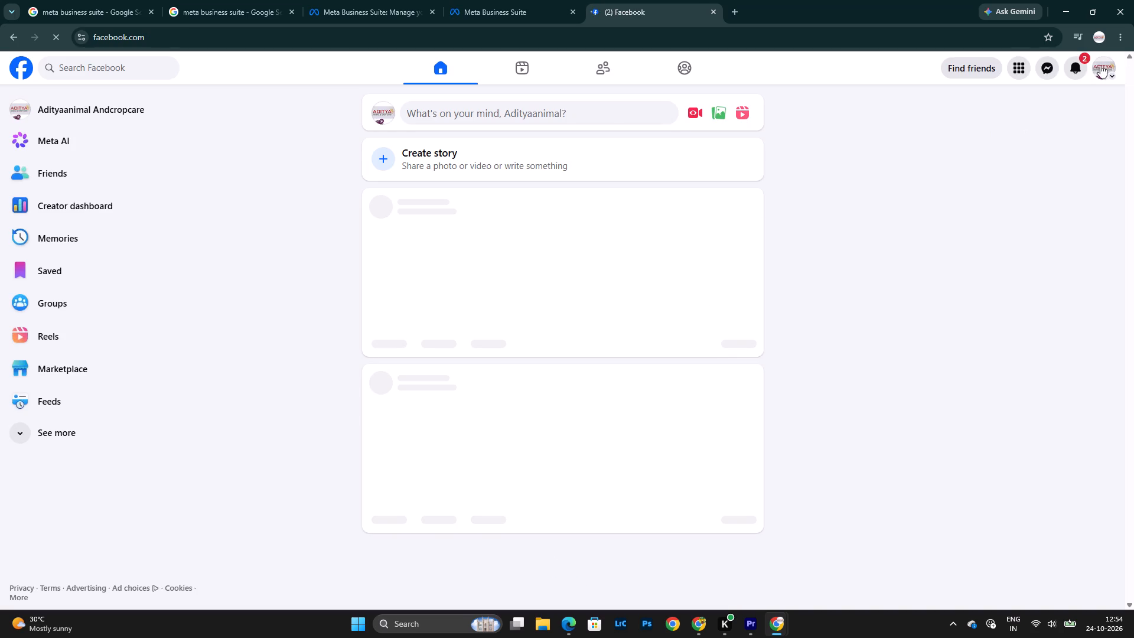
# Start creating a new Facebook Page from the profile's account options.
pyautogui.click(1095, 70)
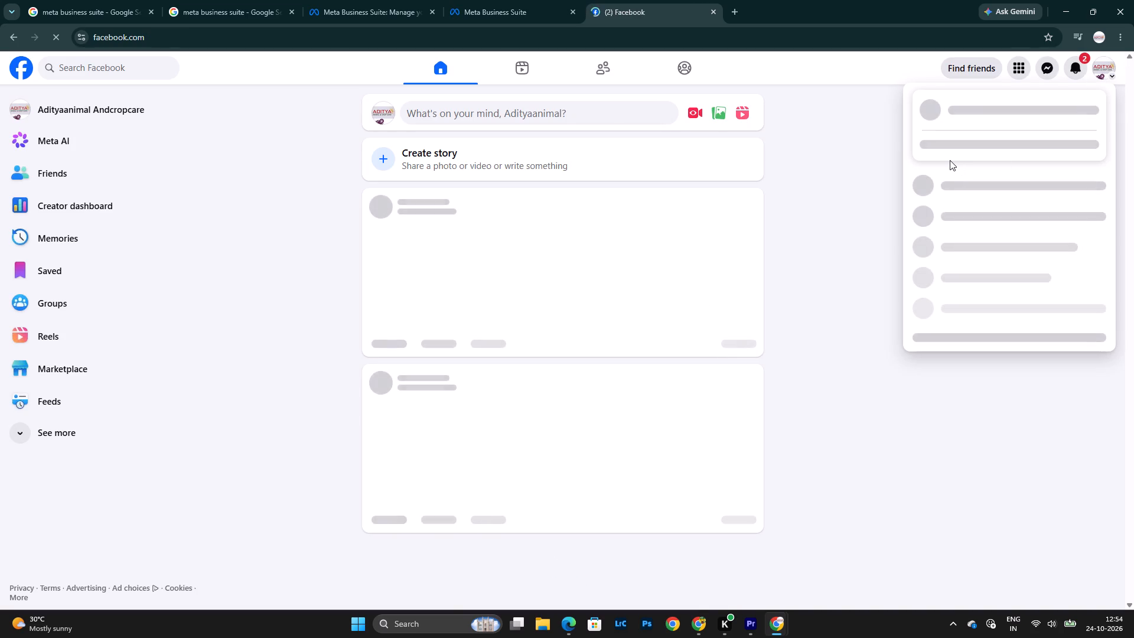
pyautogui.click(960, 139)
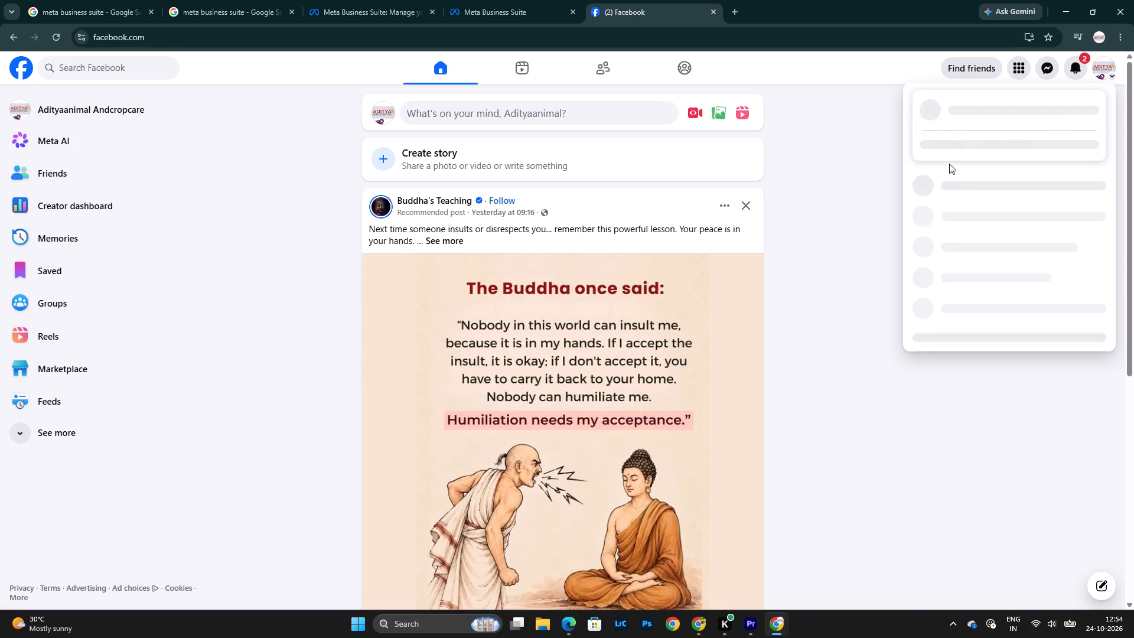
pyautogui.click(946, 161)
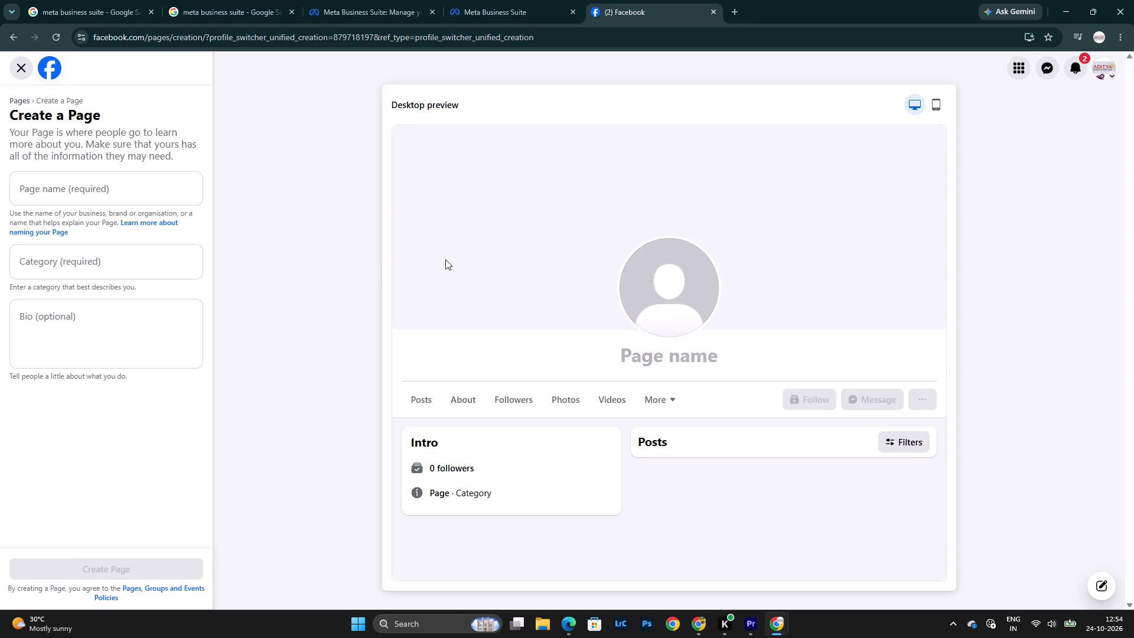
# Copy the handle adityaanimalandcropcare from Meta Business Suite and paste it as the new Facebook Page's name.
pyautogui.click(117, 200)
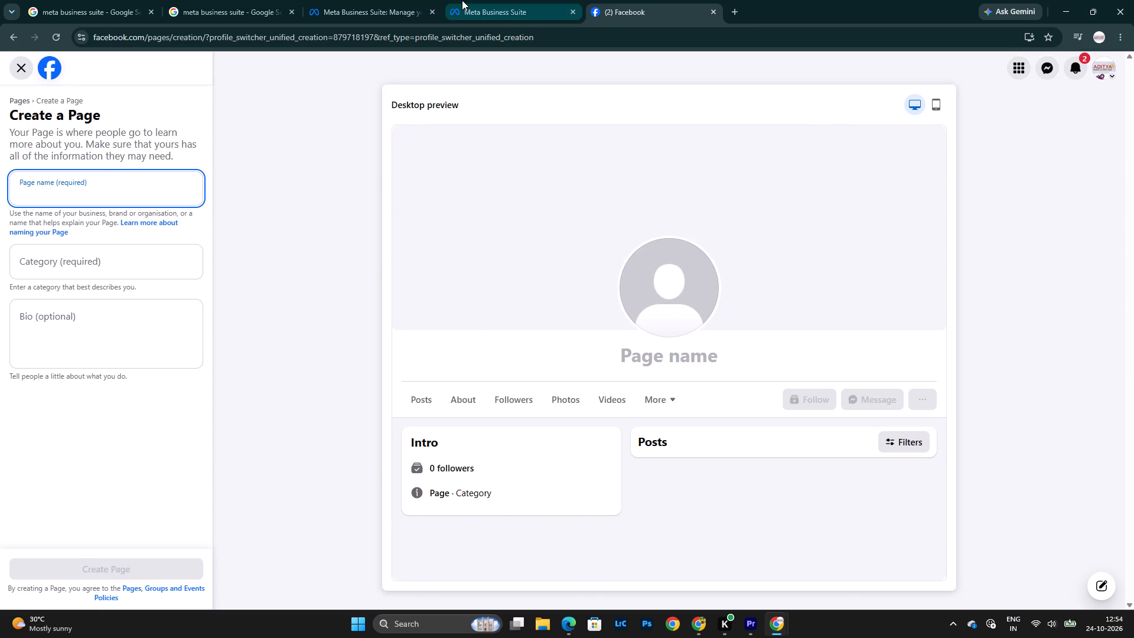
pyautogui.click(462, 0)
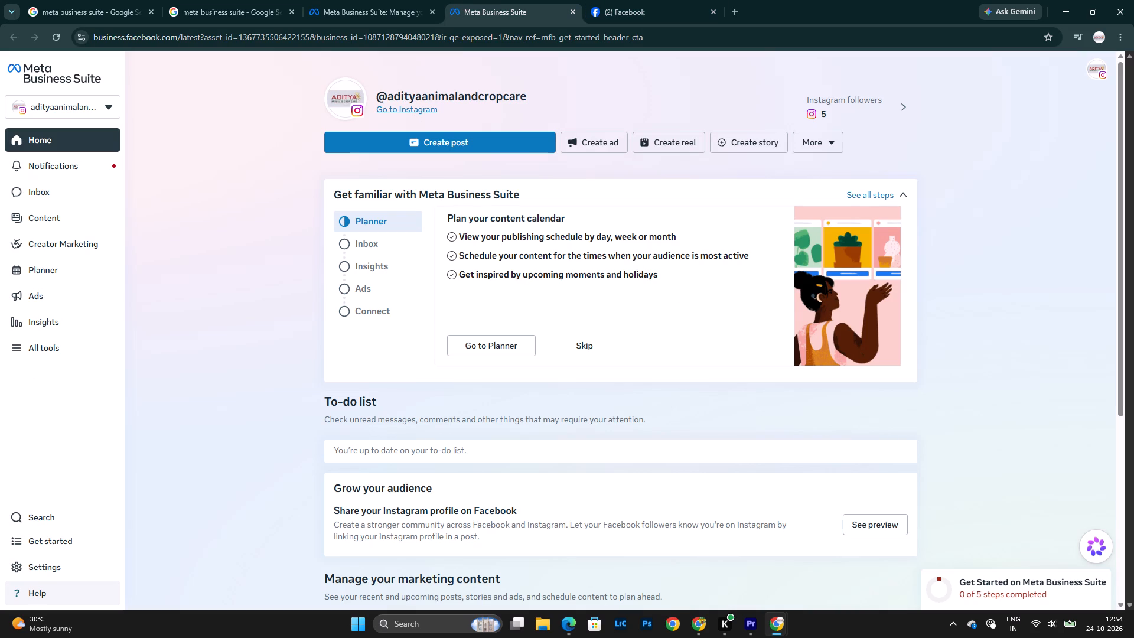
pyautogui.moveTo(386, 96); pyautogui.dragTo(536, 96)
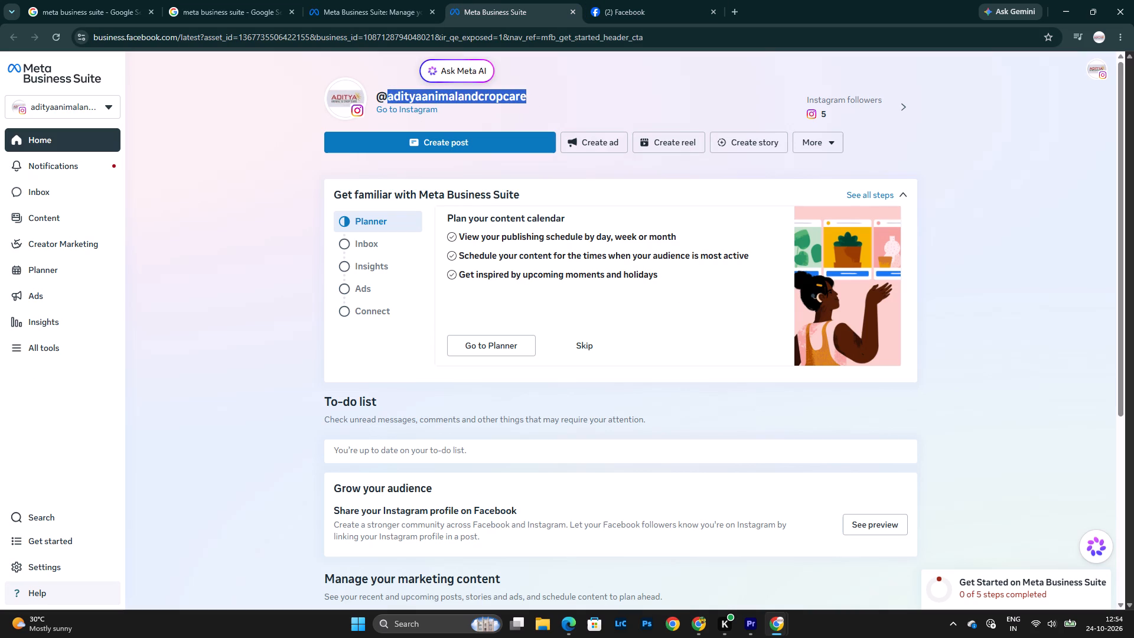
pyautogui.rightClick(479, 100)
pyautogui.click(509, 115)
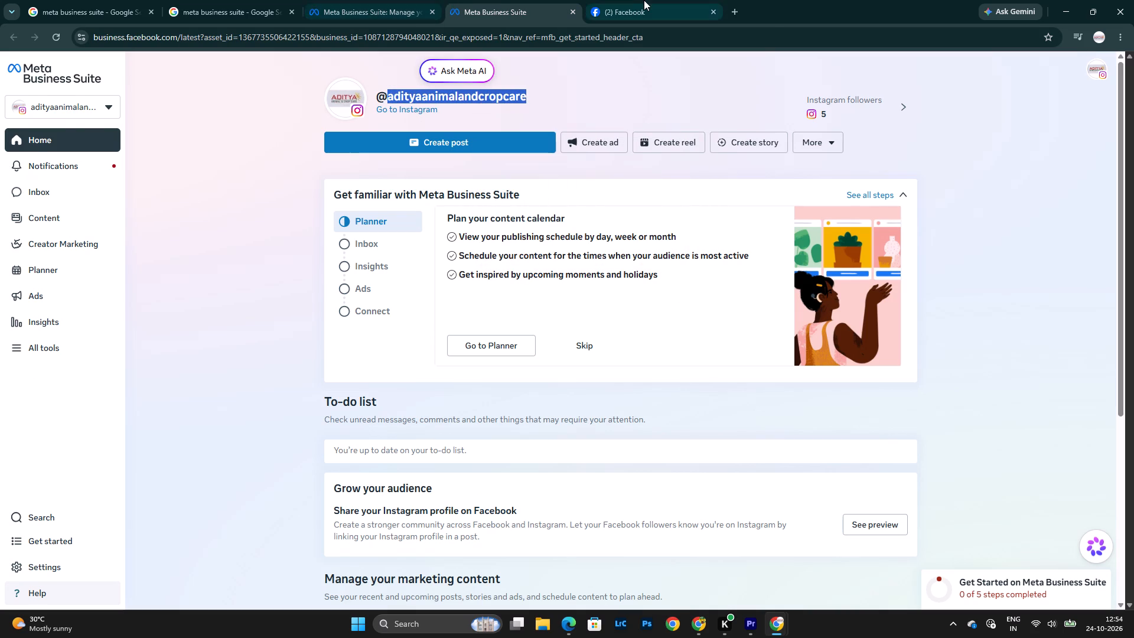
pyautogui.click(645, 0)
pyautogui.hotkey('ctrl', 'v')
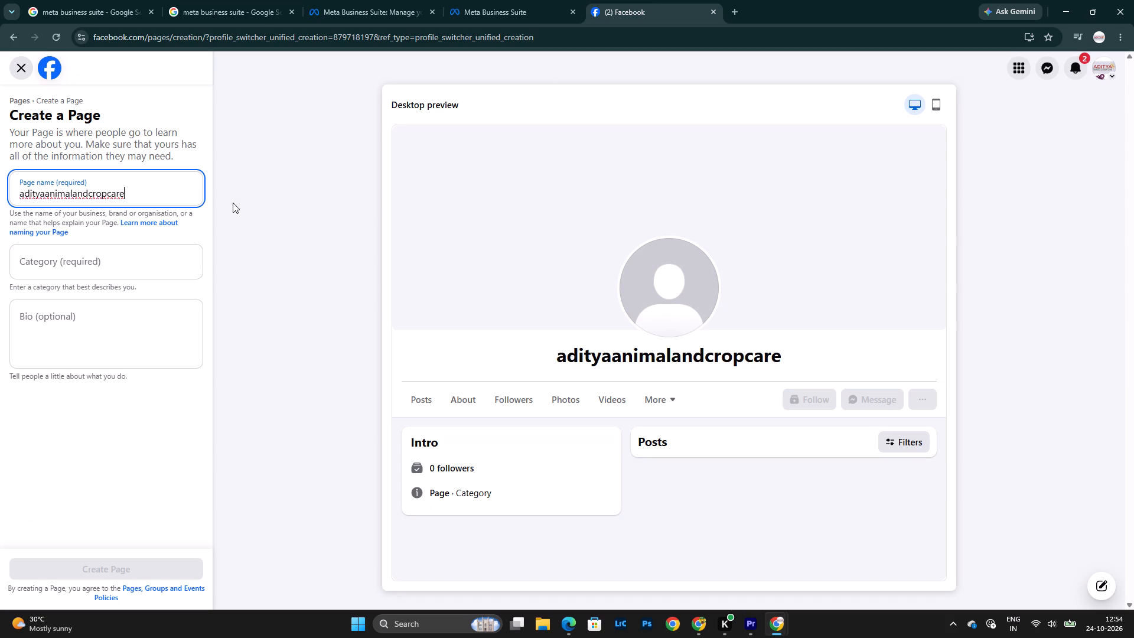
# Separate and capitalise the first words of the Page name so that it reads Aditya Animalandcropcare.
pyautogui.click(24, 191)
pyautogui.press('BackSpace')
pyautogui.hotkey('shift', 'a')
pyautogui.press('Right')
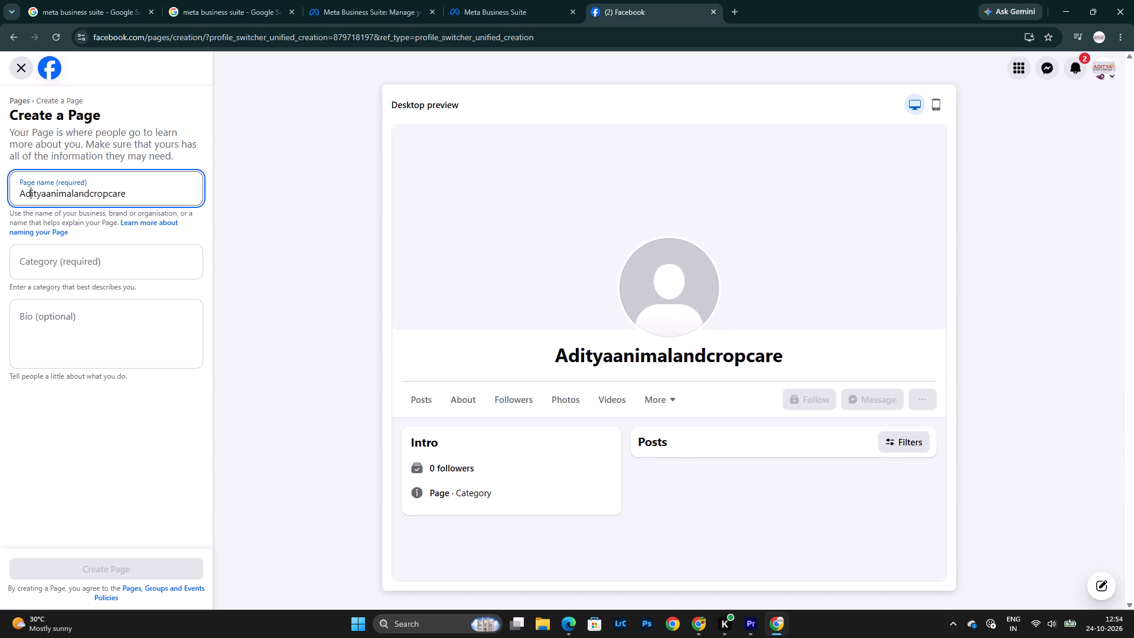
pyautogui.press('Right')
pyautogui.press('Right')
pyautogui.press('Right')
pyautogui.press('Right')
pyautogui.press('Right')
pyautogui.press('Left')
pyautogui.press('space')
pyautogui.press('Right')
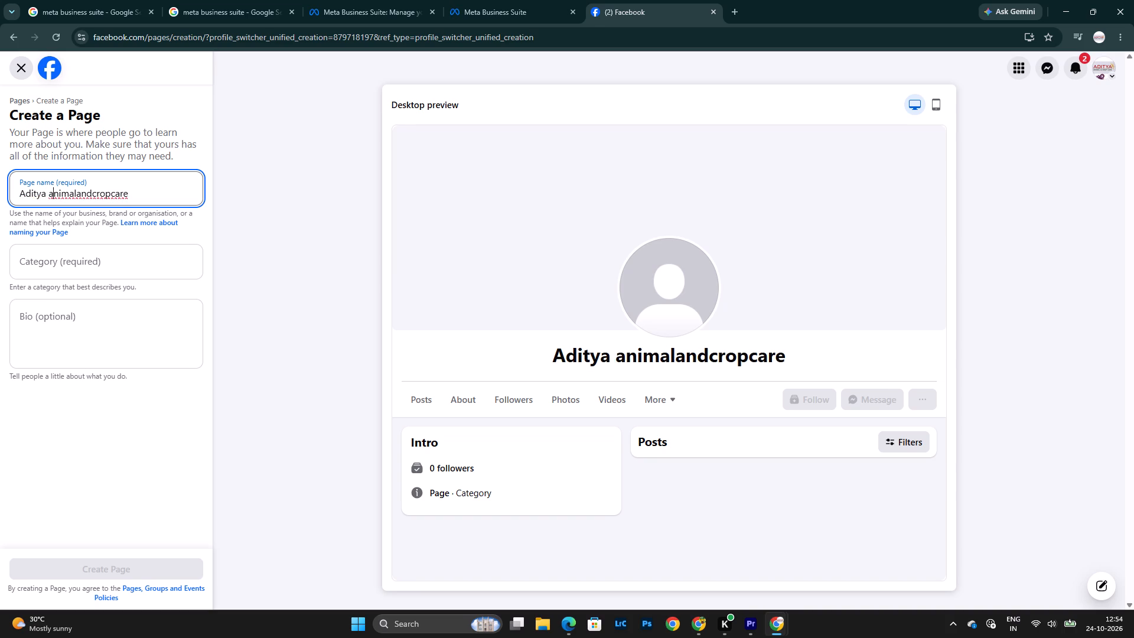
pyautogui.press('BackSpace')
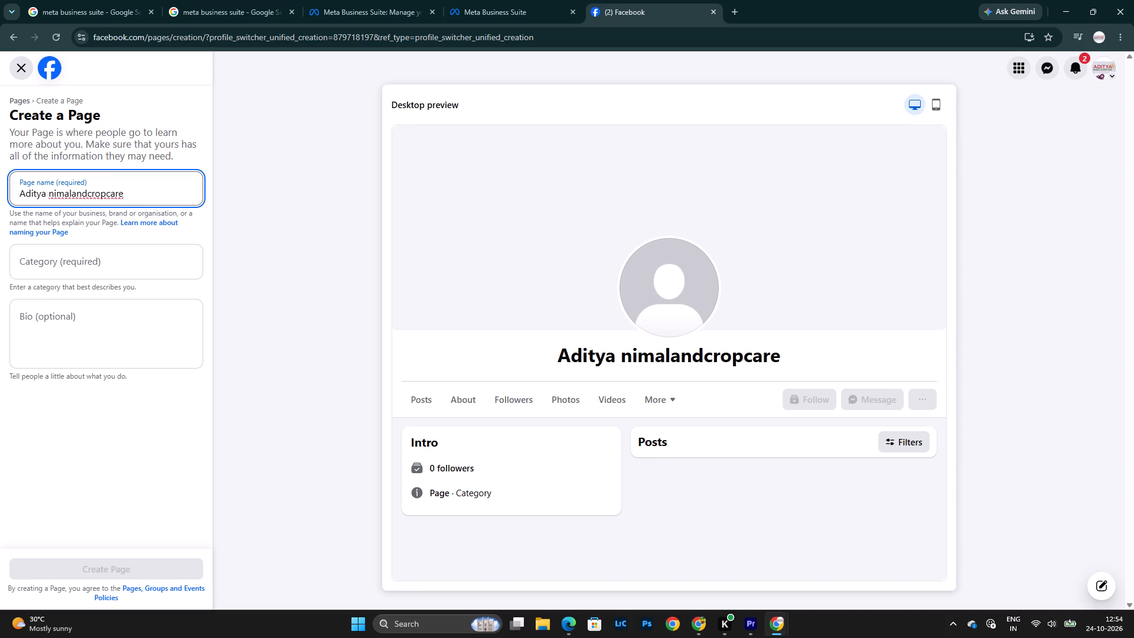
pyautogui.hotkey('ctrl', 'a')
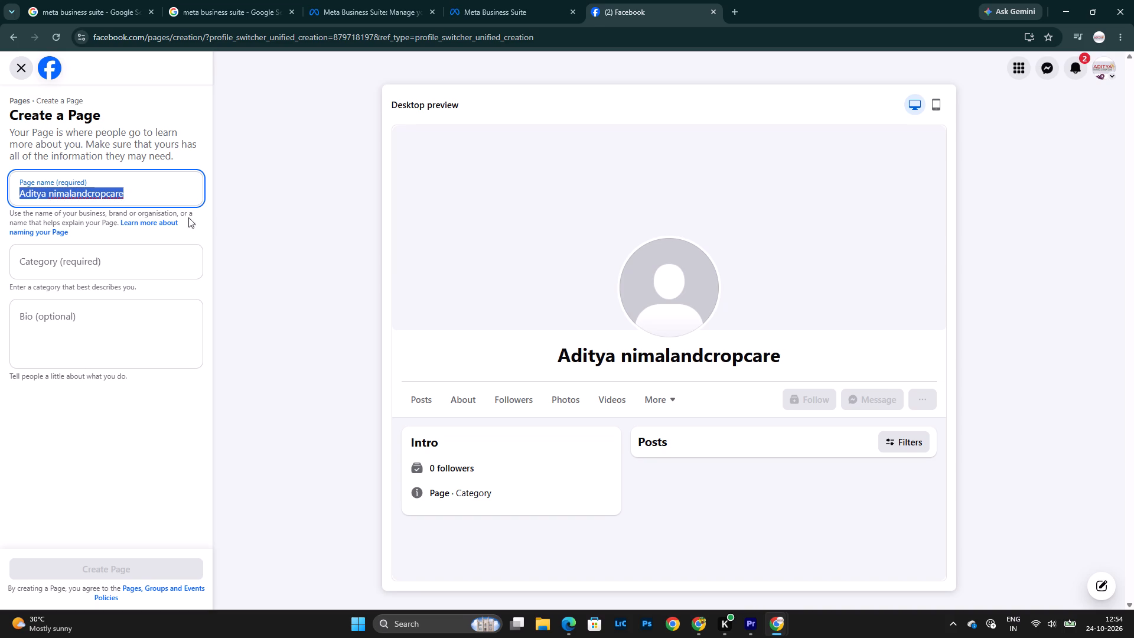
pyautogui.click(48, 190)
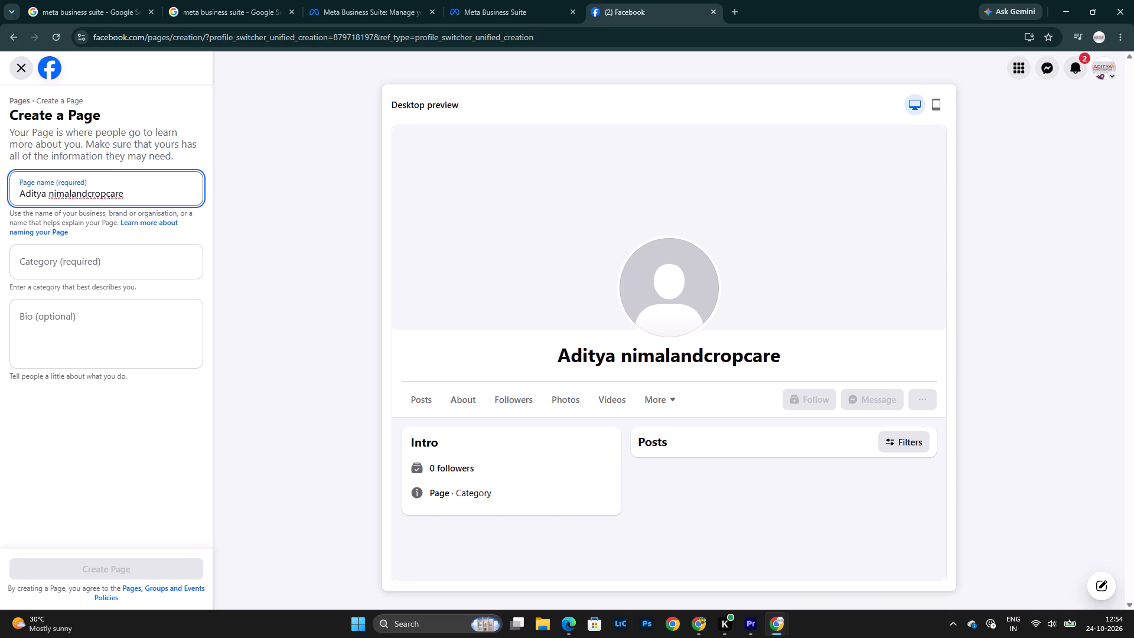
pyautogui.hotkey('ctrl', 'a')
pyautogui.click(62, 203)
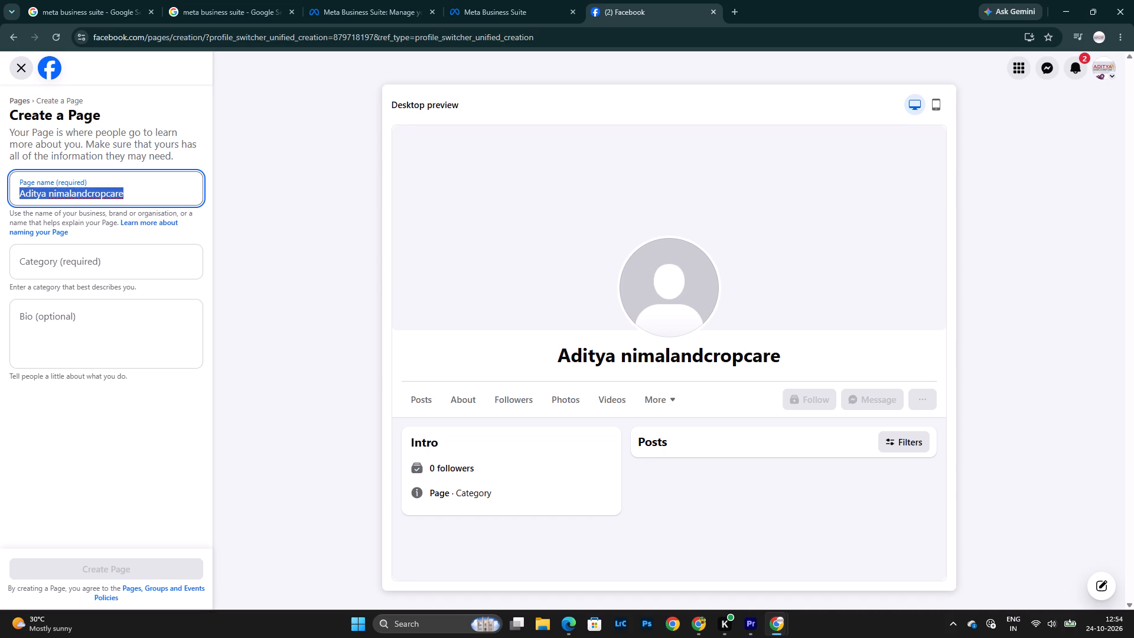
pyautogui.click(51, 193)
pyautogui.click(48, 193)
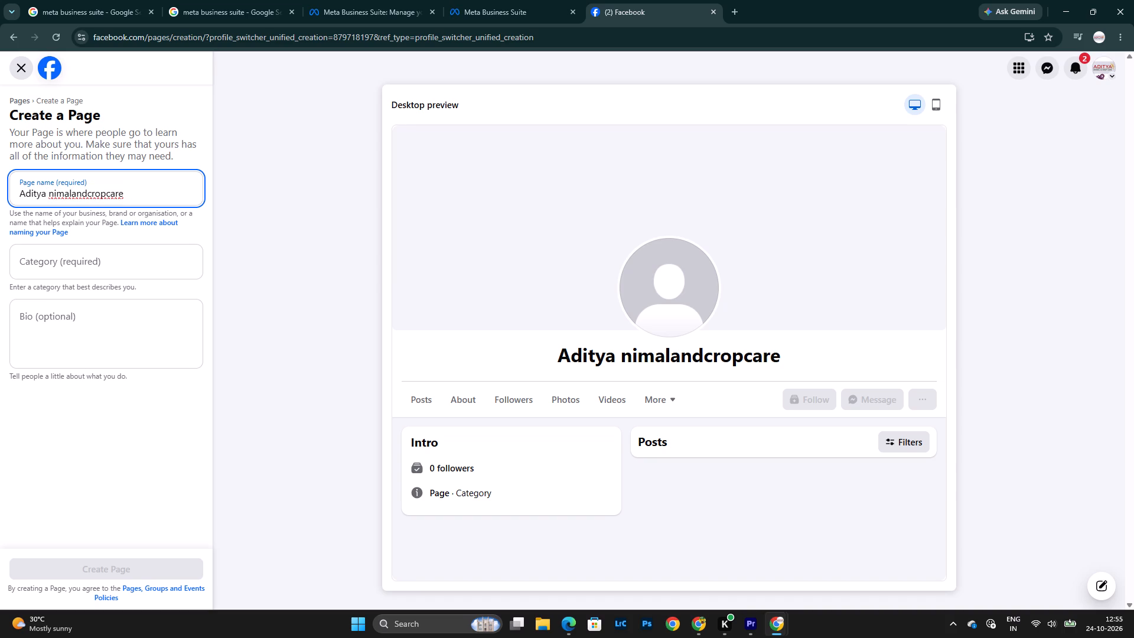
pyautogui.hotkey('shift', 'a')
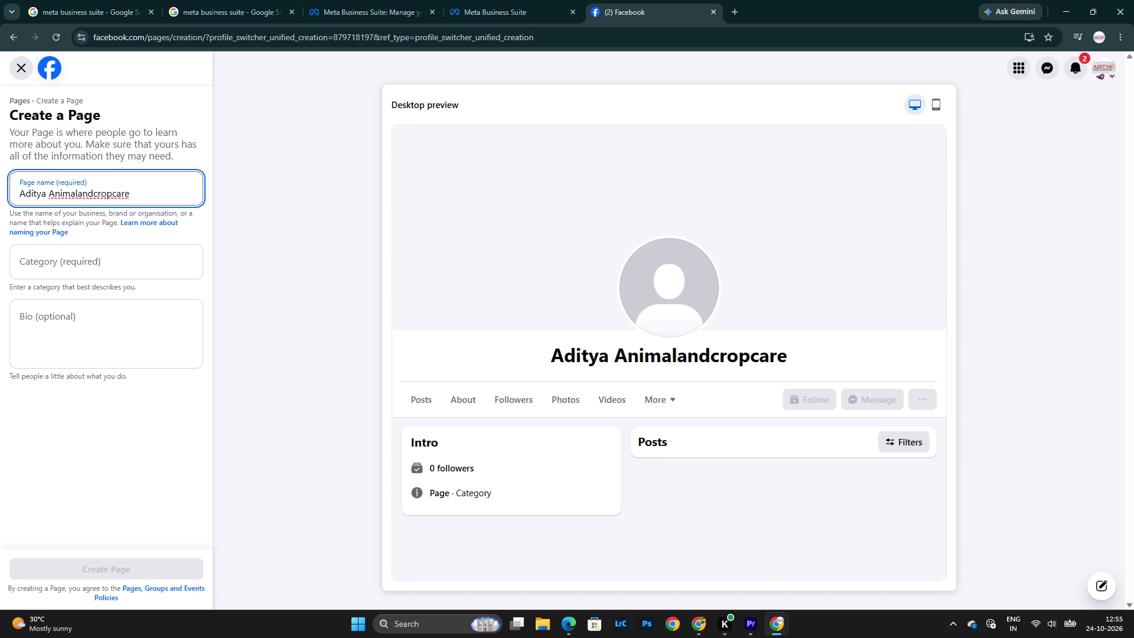
# Split the rest of the Page name into words so that it reads Aditya Animal And crop care.
pyautogui.click(71, 194)
pyautogui.click(79, 194)
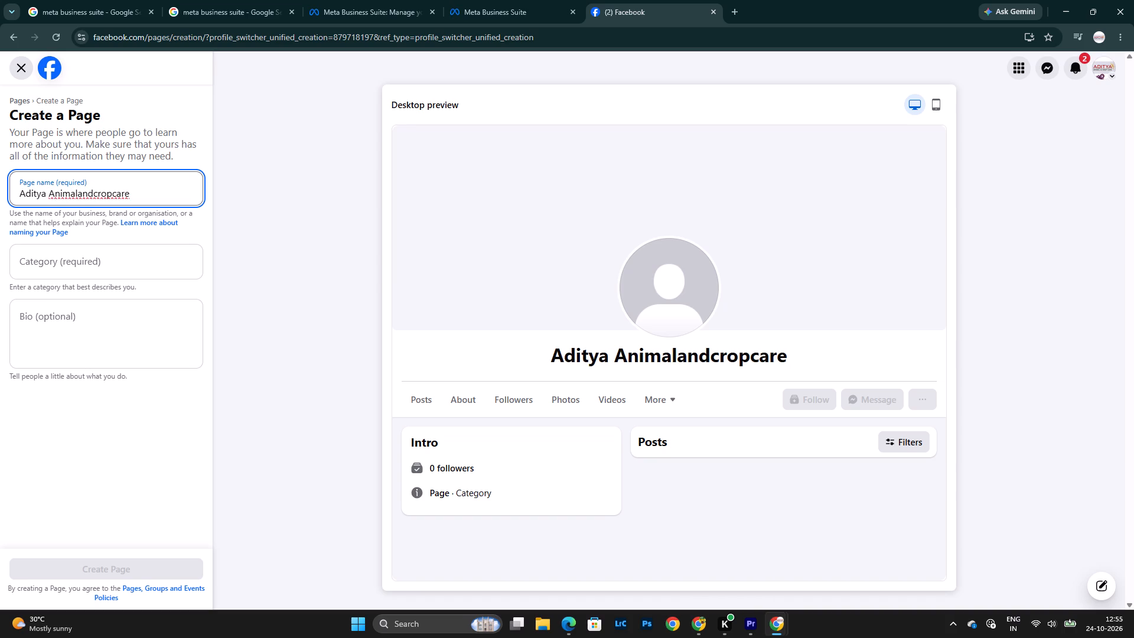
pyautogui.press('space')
pyautogui.click(86, 196)
pyautogui.press('BackSpace')
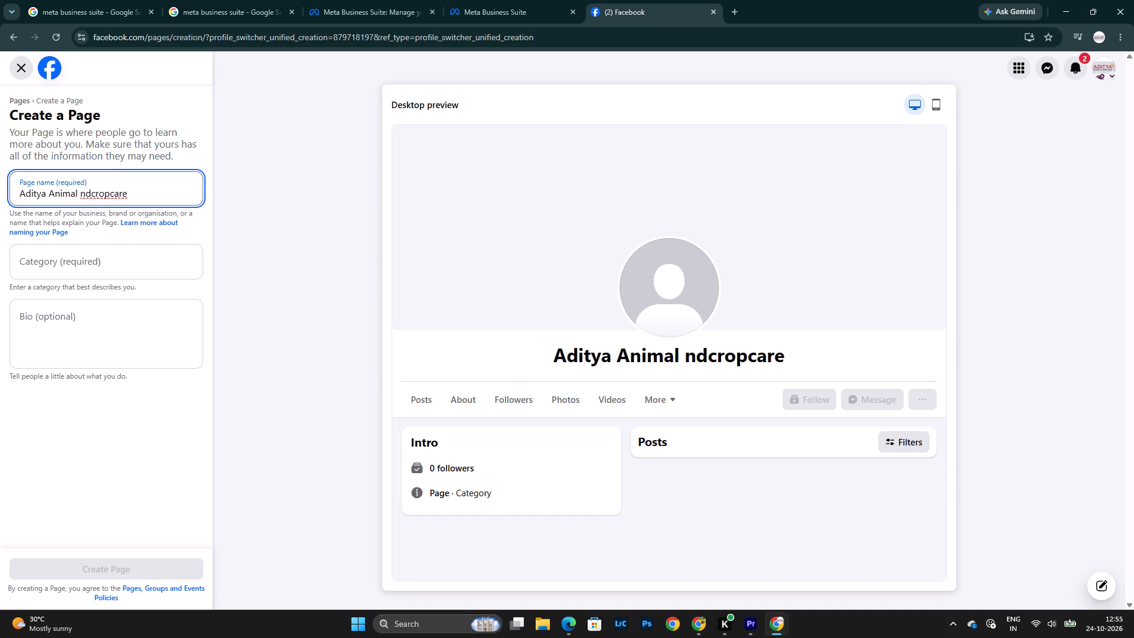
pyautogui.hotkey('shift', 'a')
pyautogui.click(97, 193)
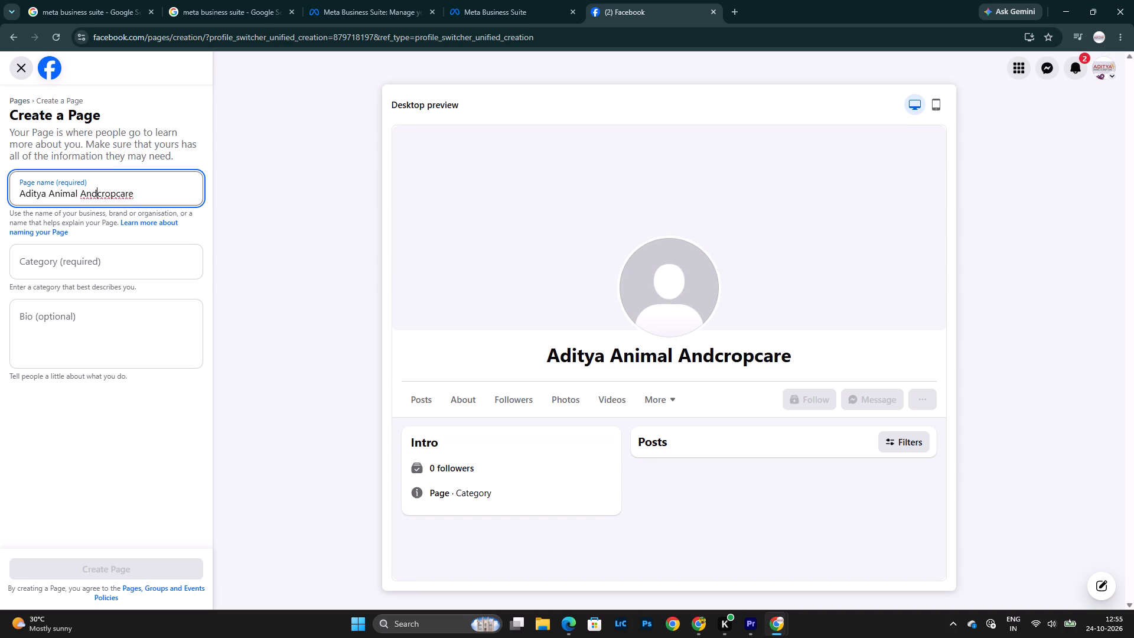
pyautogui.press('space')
pyautogui.click(119, 192)
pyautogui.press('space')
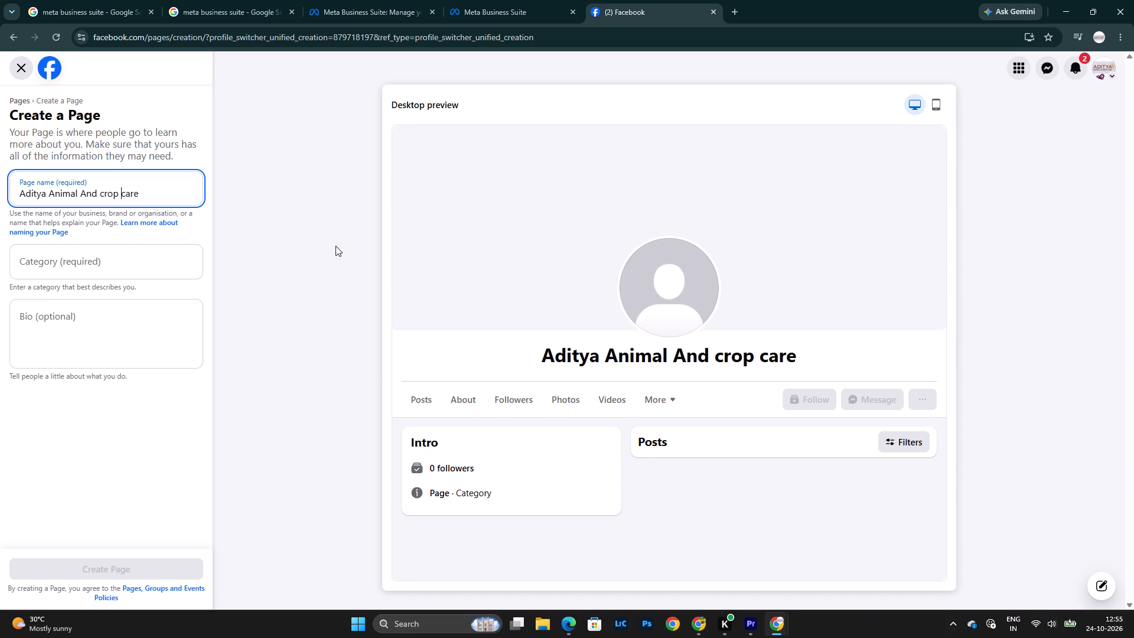
pyautogui.click(248, 243)
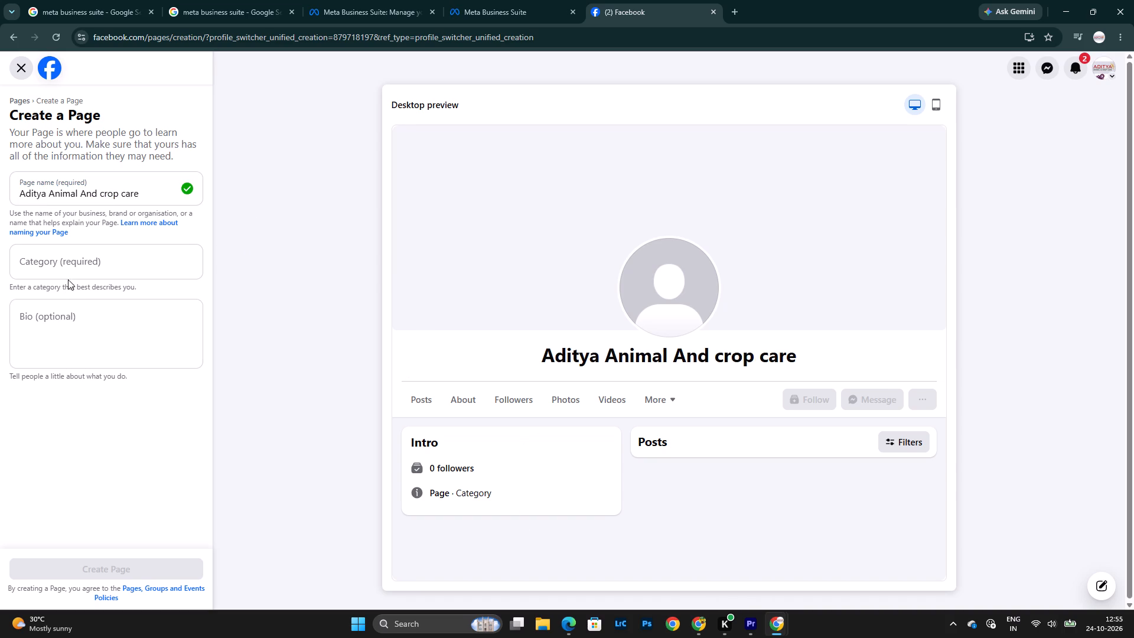
# Open the business's Instagram profile from Meta Business Suite, expand its bio and copy the full bio text.
pyautogui.click(77, 263)
pyautogui.click(355, 0)
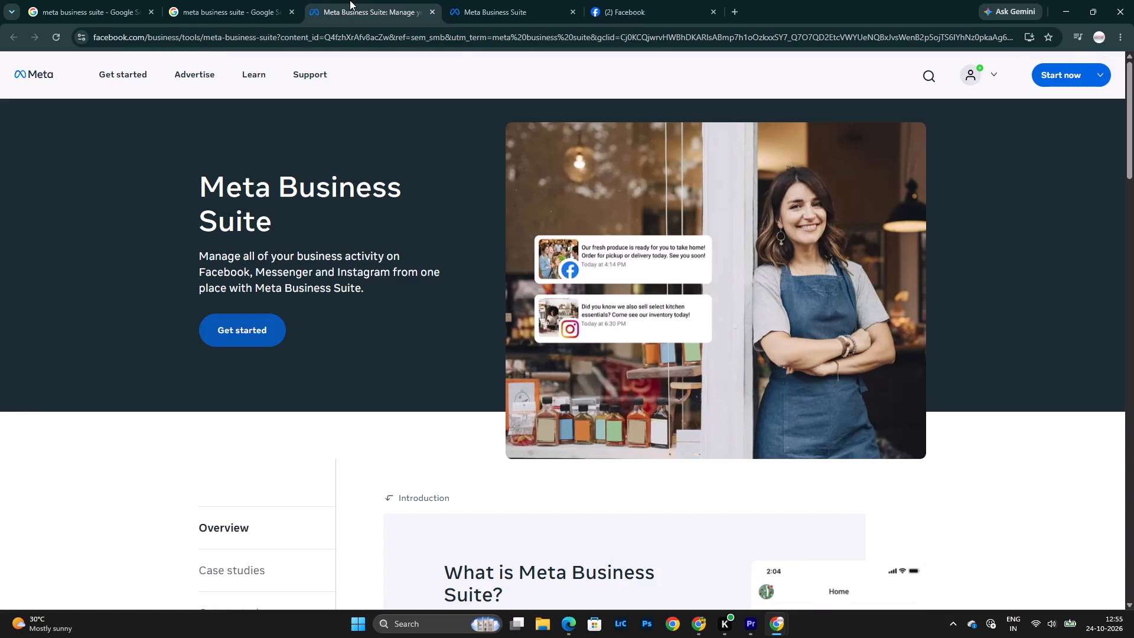
pyautogui.click(501, 0)
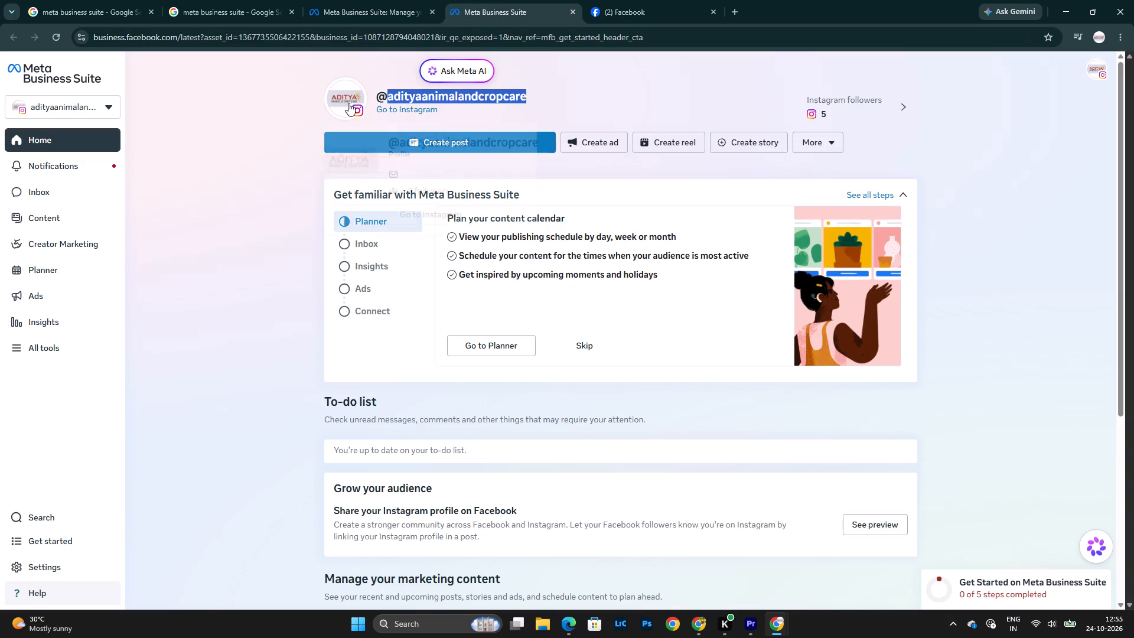
pyautogui.click(348, 102)
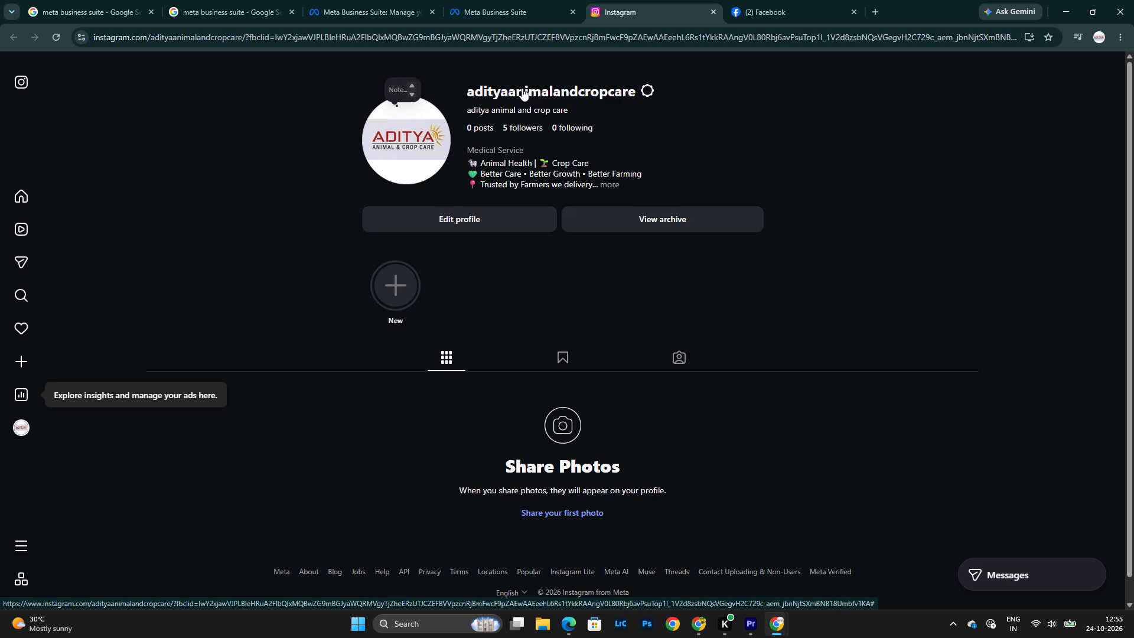
pyautogui.click(607, 184)
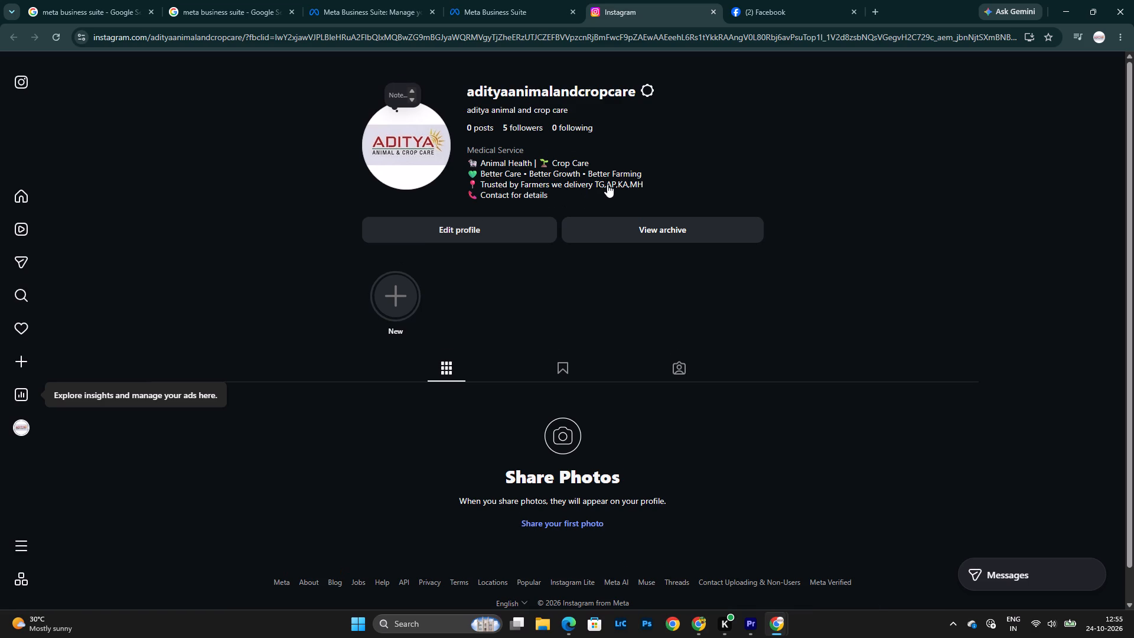
pyautogui.moveTo(564, 196); pyautogui.dragTo(470, 164)
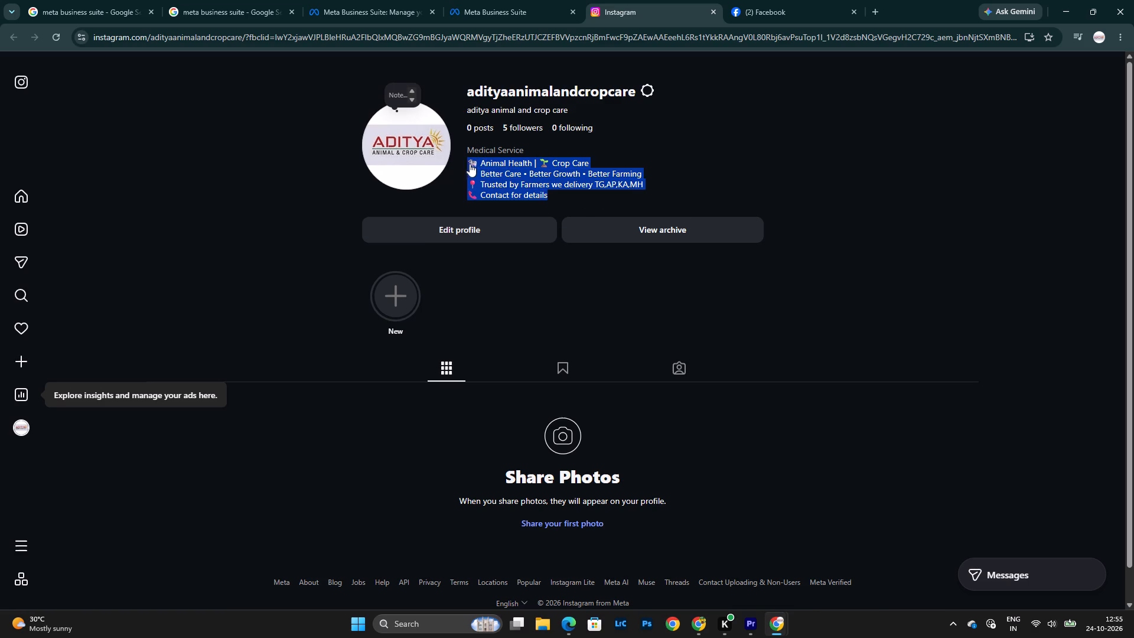
pyautogui.moveTo(470, 164); pyautogui.dragTo(467, 165)
pyautogui.rightClick(502, 178)
pyautogui.click(532, 198)
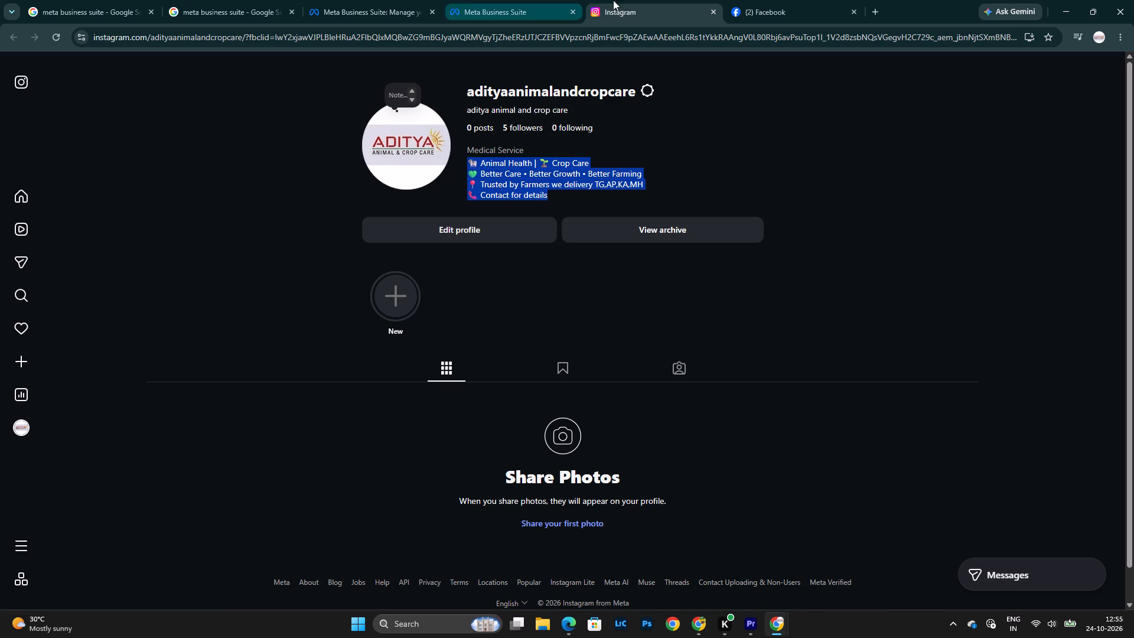
# Back on the Facebook Page form, search the categories for medi and set the category to Medical & health.
pyautogui.click(735, 0)
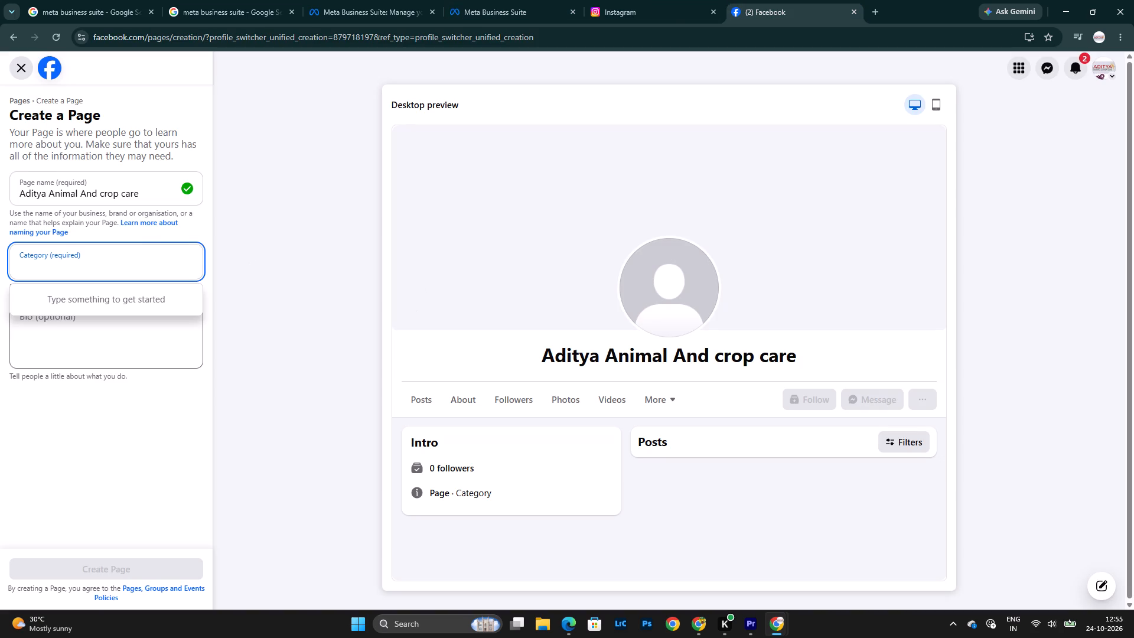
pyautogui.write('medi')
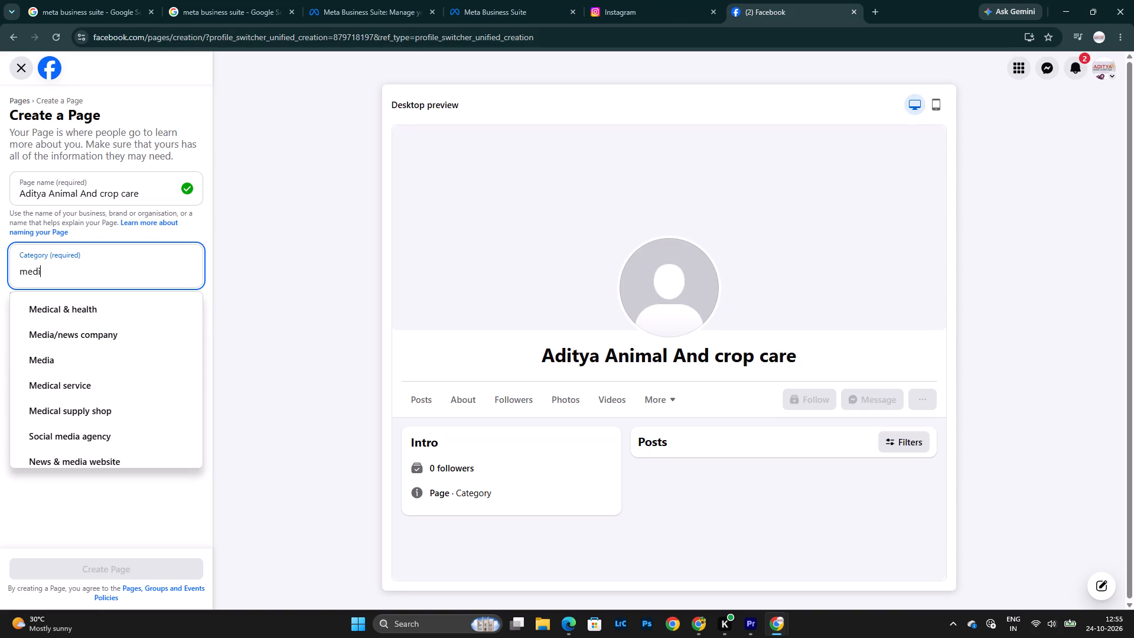
pyautogui.click(73, 308)
# Paste the copied Instagram bio into the new Page's bio.
pyautogui.click(63, 345)
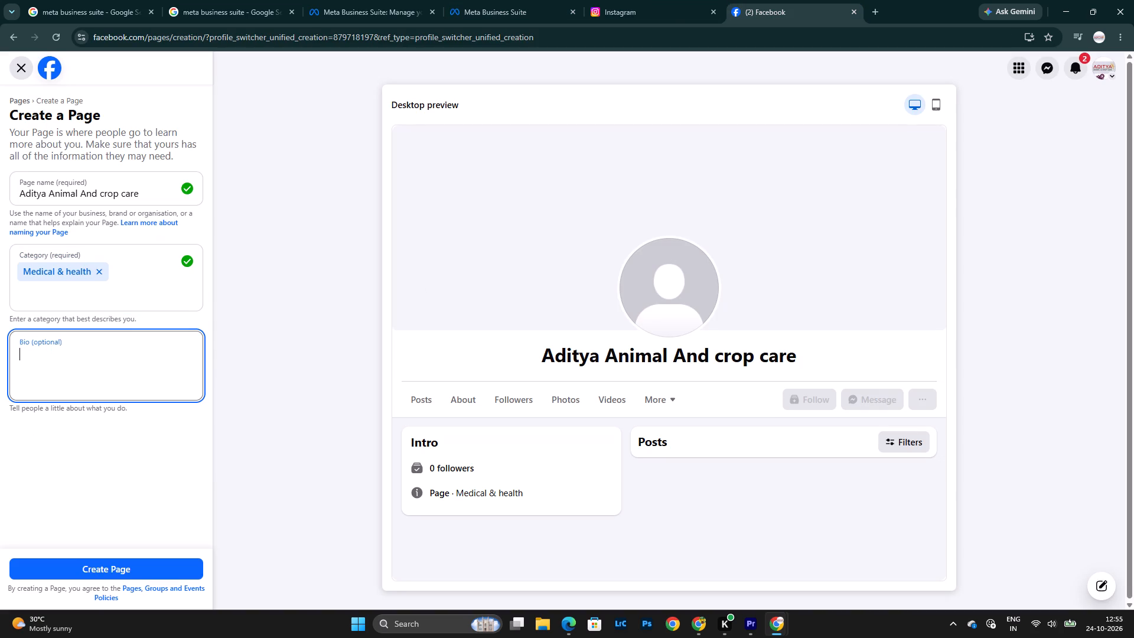
pyautogui.hotkey('ctrl', 'v')
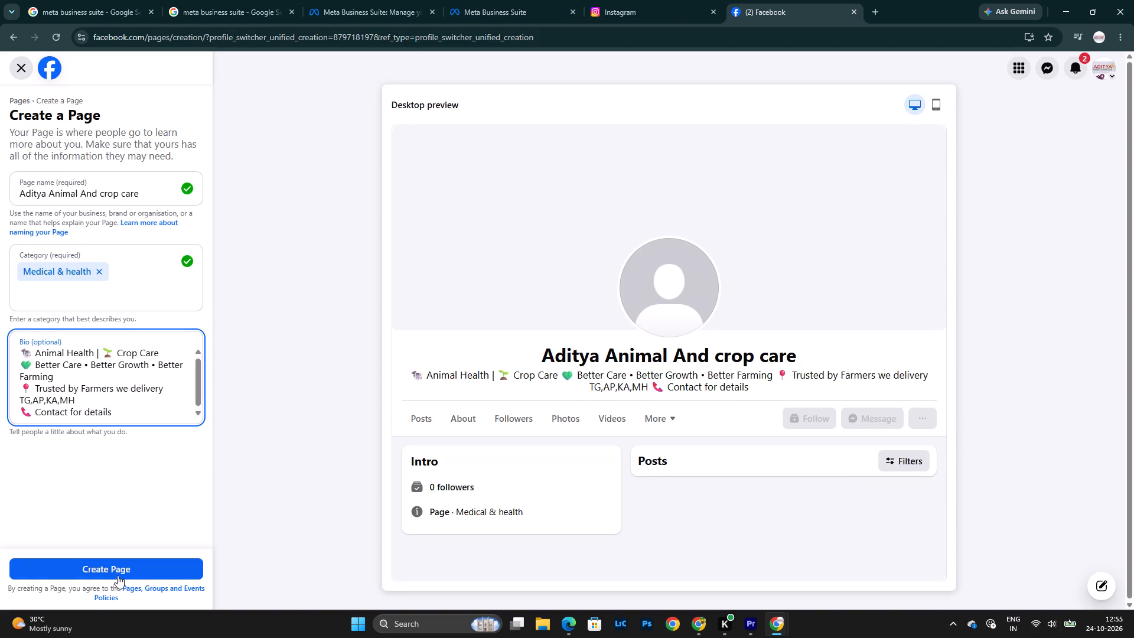
# Create the Aditya Animal And crop care Facebook Page with the entered name, category and bio.
pyautogui.click(118, 574)
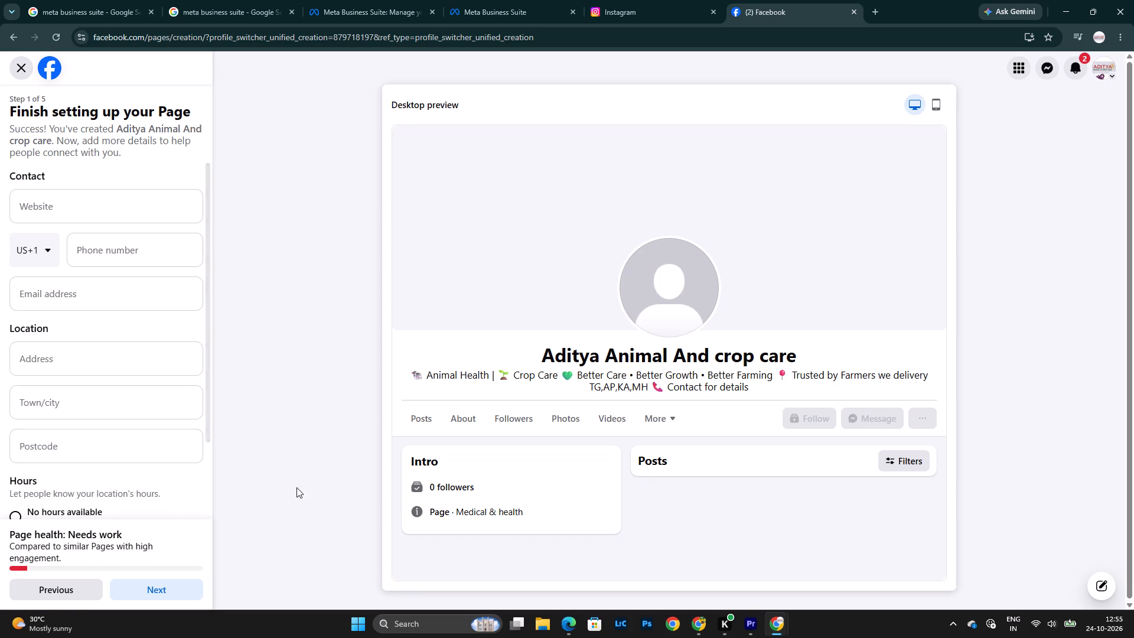
# Add the saved business email address to the Page's contact details, leave the other details blank, and continue to customising the Page.
pyautogui.scroll(-6, 109, 424)
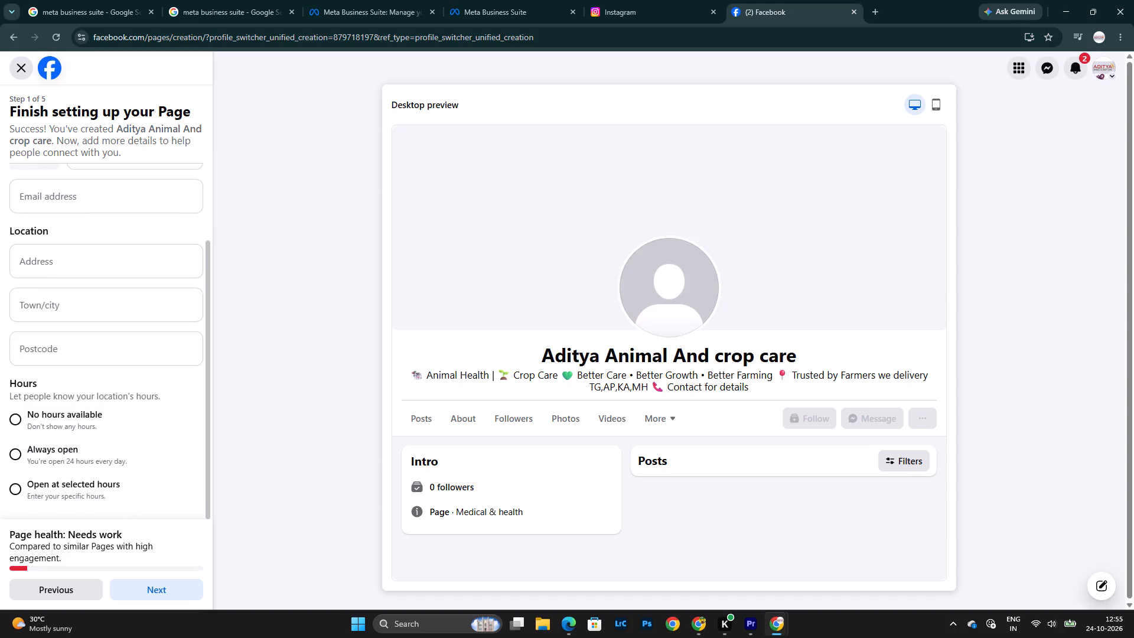
pyautogui.scroll(-4, 121, 533)
pyautogui.scroll(2, 76, 312)
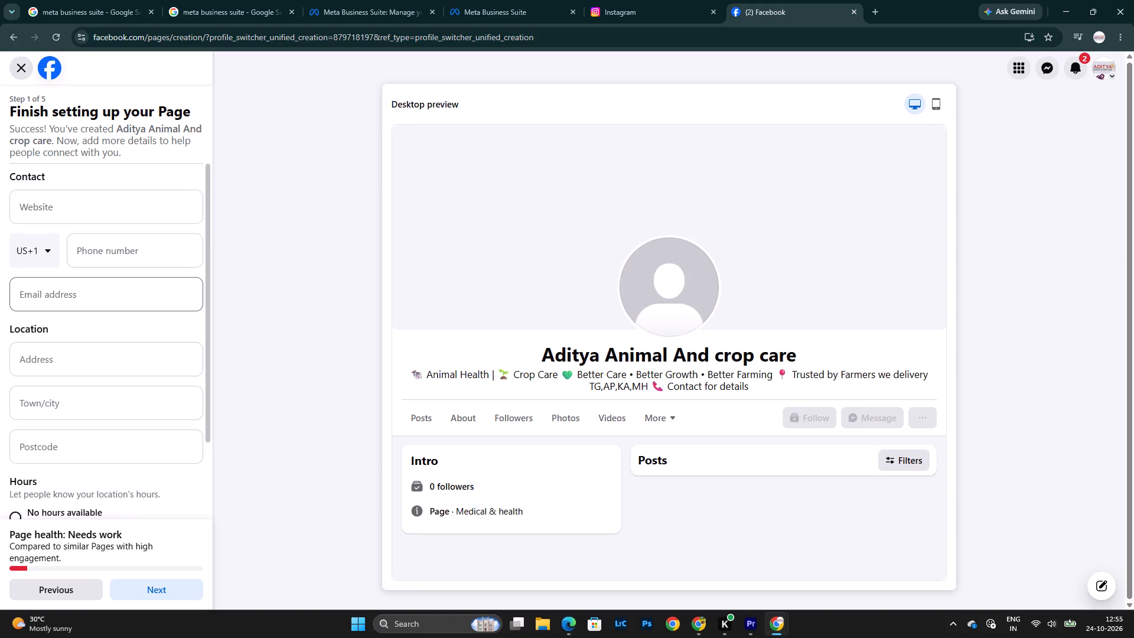
pyautogui.click(90, 222)
pyautogui.click(80, 285)
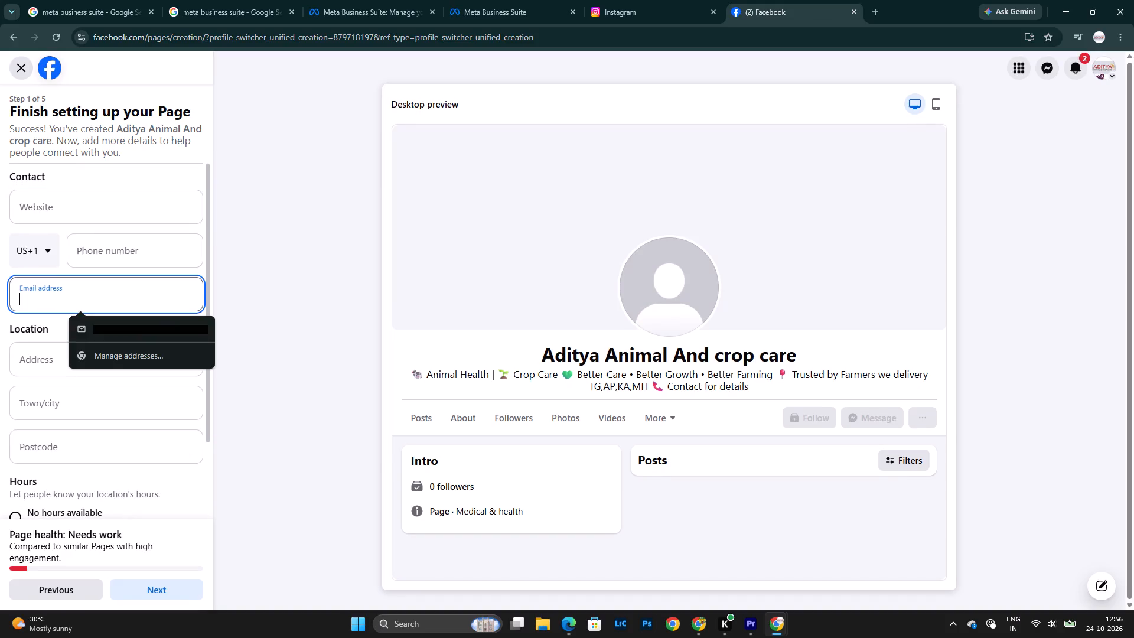
pyautogui.click(85, 323)
pyautogui.click(58, 369)
pyautogui.scroll(-2, 107, 408)
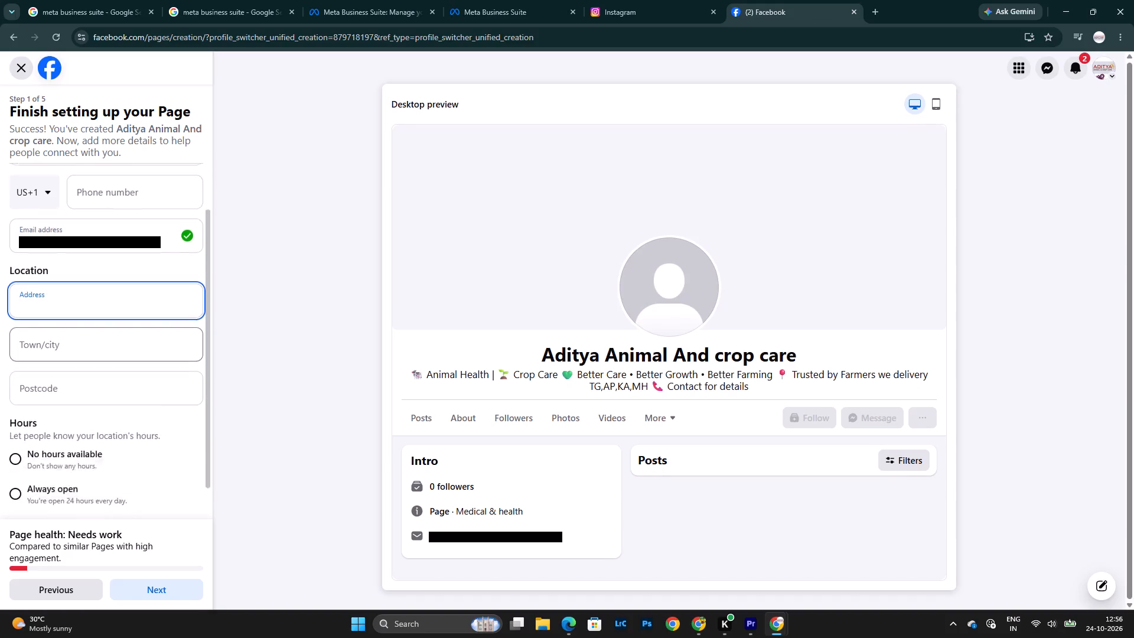
pyautogui.scroll(-1, 107, 408)
pyautogui.scroll(3, 90, 288)
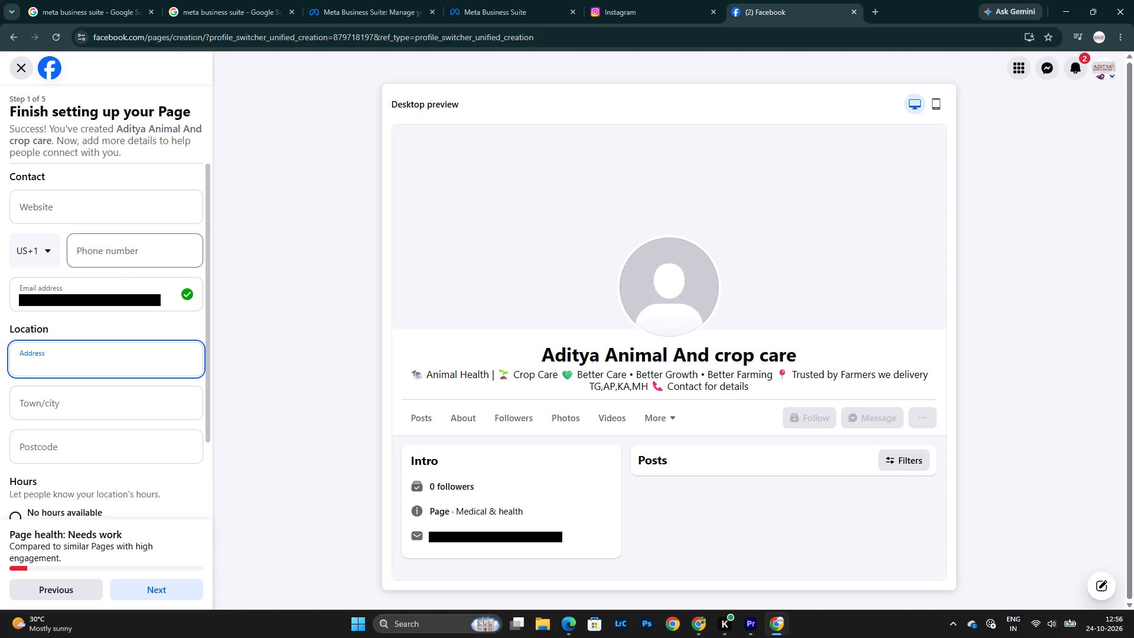
pyautogui.click(115, 261)
pyautogui.click(98, 402)
pyautogui.click(99, 445)
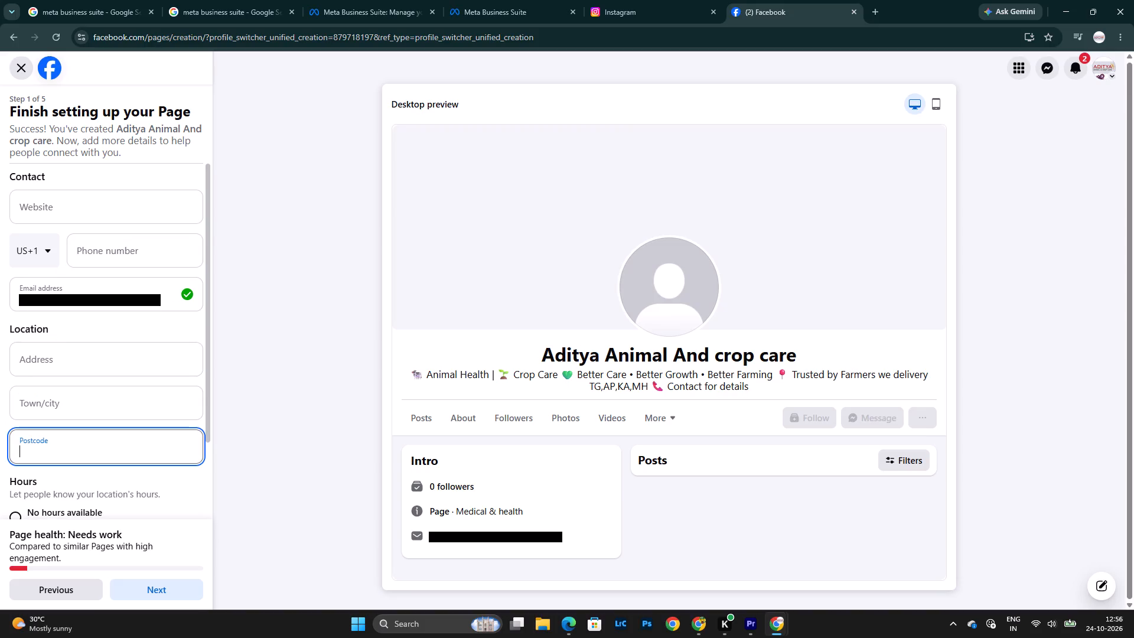
pyautogui.scroll(-5, 92, 500)
pyautogui.click(155, 598)
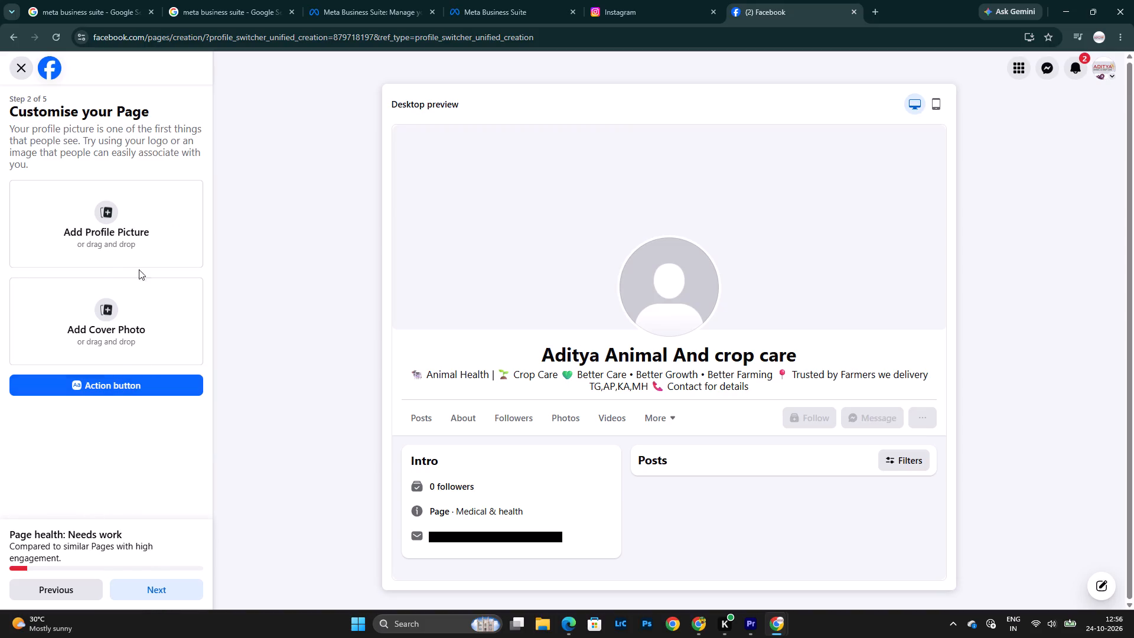
pyautogui.click(111, 231)
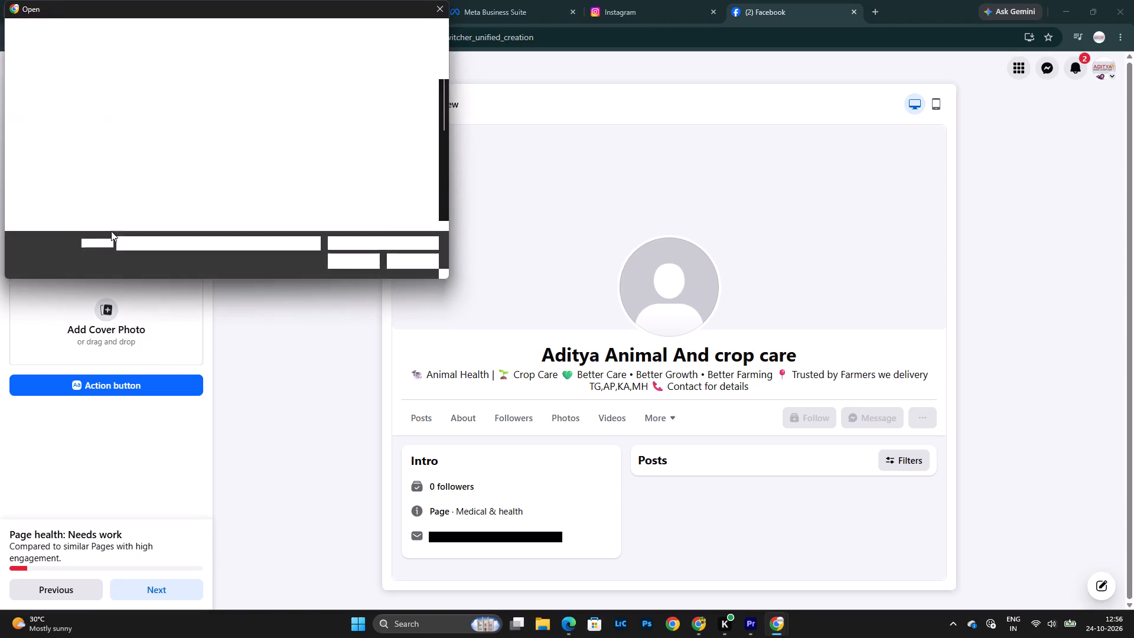
pyautogui.scroll(-1, 237, 181)
pyautogui.scroll(1, 315, 176)
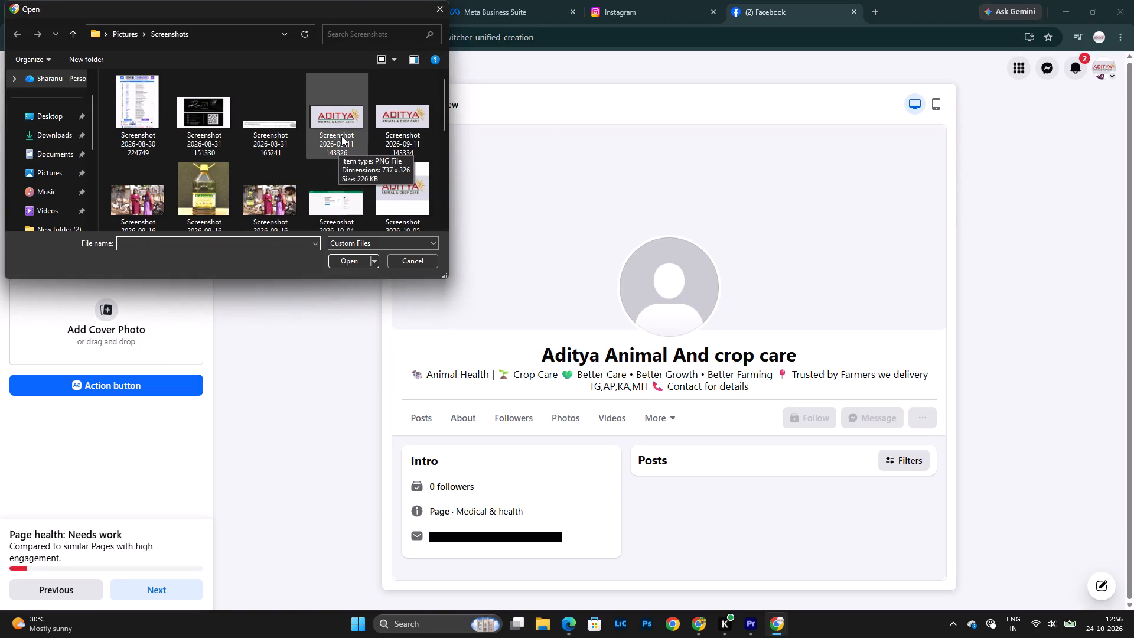
pyautogui.click(411, 198)
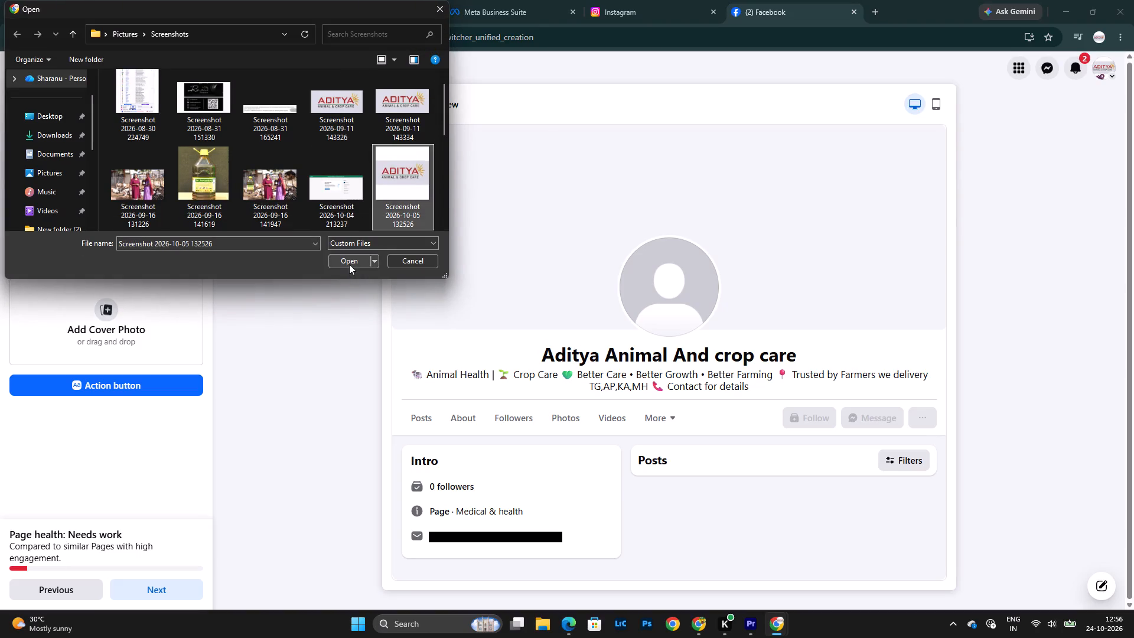
pyautogui.click(349, 264)
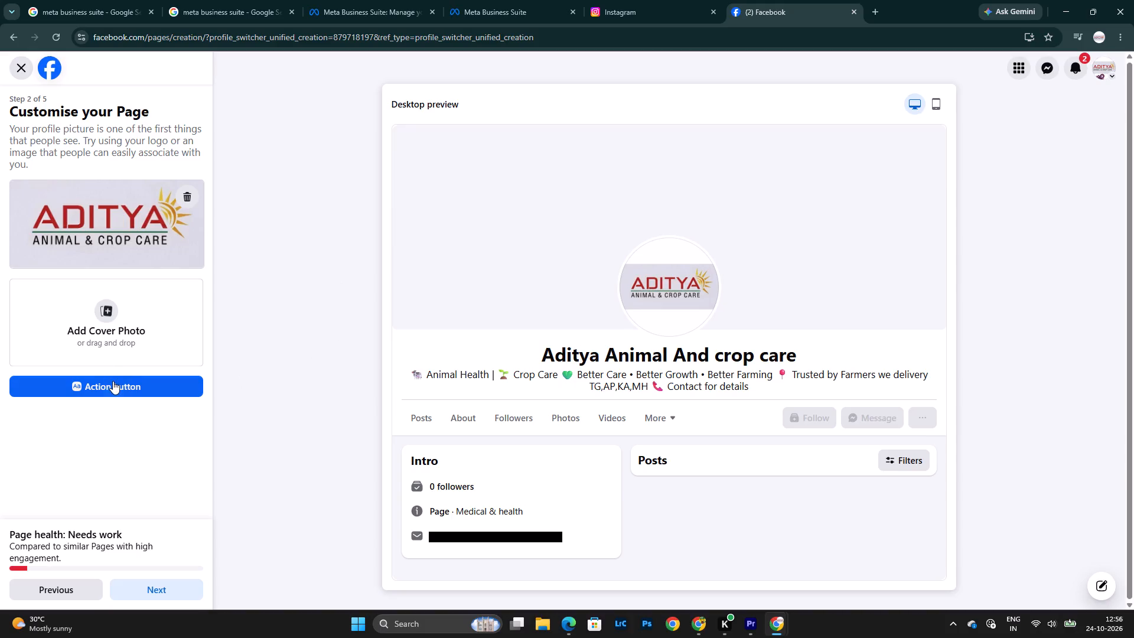
pyautogui.click(111, 329)
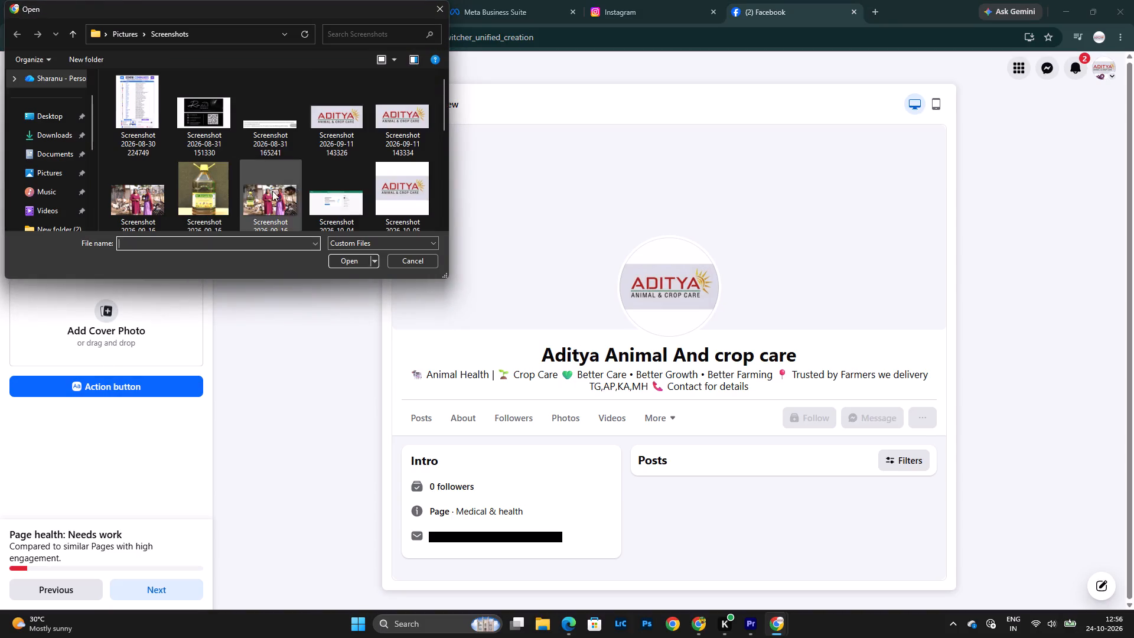
pyautogui.click(339, 147)
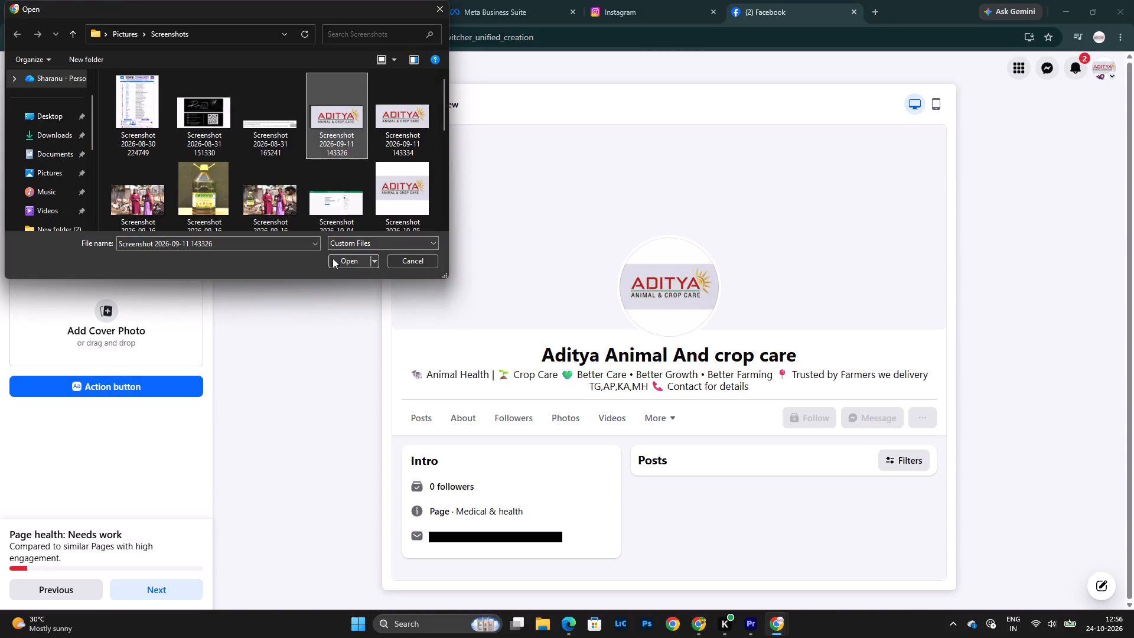
pyautogui.click(333, 258)
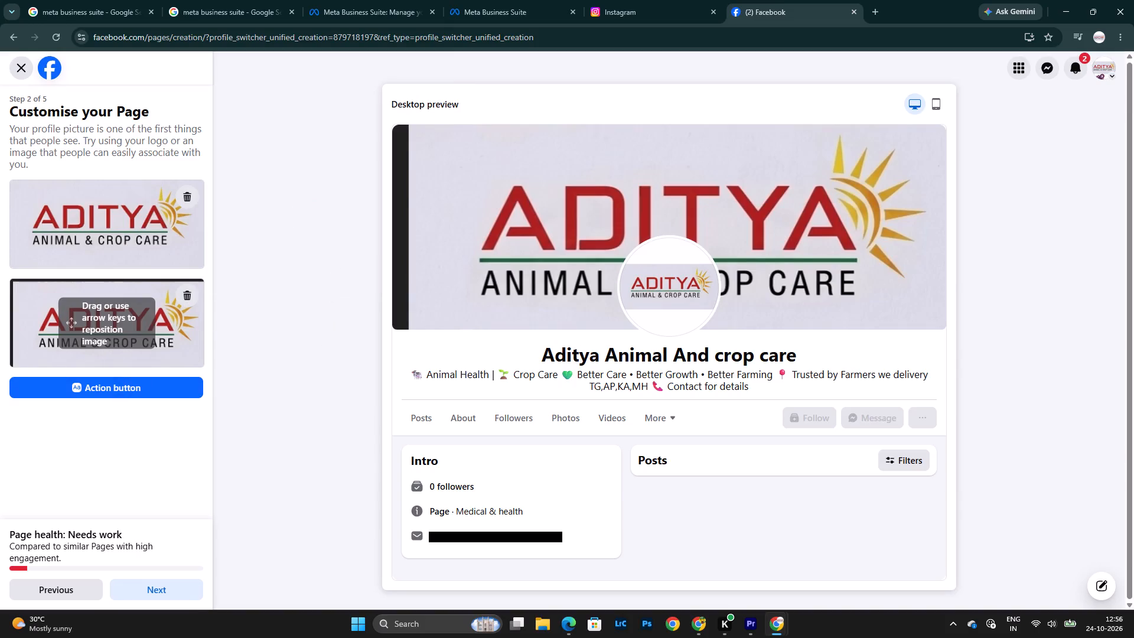
pyautogui.click(117, 327)
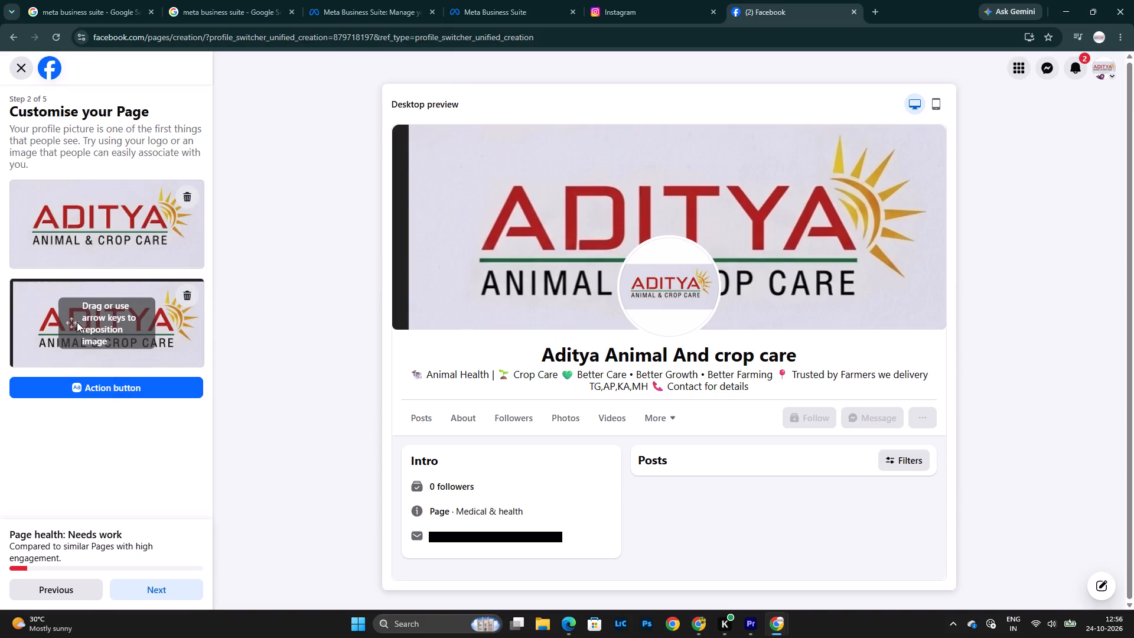
pyautogui.click(497, 222)
pyautogui.moveTo(563, 219); pyautogui.dragTo(516, 219)
pyautogui.click(84, 317)
pyautogui.moveTo(97, 323); pyautogui.dragTo(54, 302)
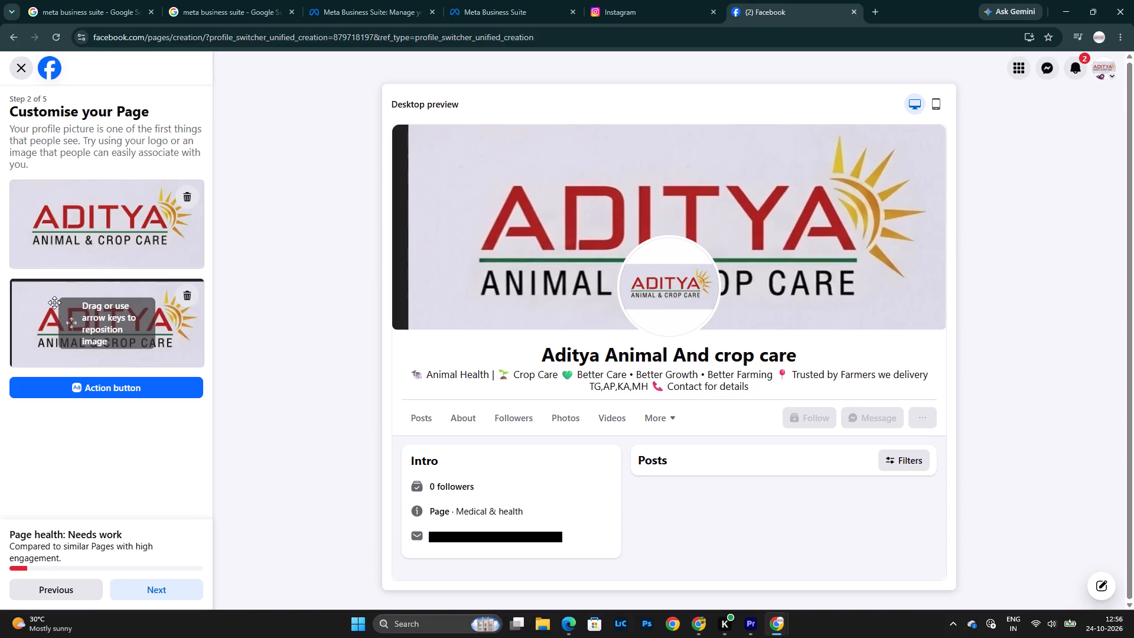
pyautogui.moveTo(54, 302); pyautogui.dragTo(54, 302)
pyautogui.moveTo(69, 323); pyautogui.dragTo(48, 289)
pyautogui.moveTo(46, 318); pyautogui.dragTo(41, 314)
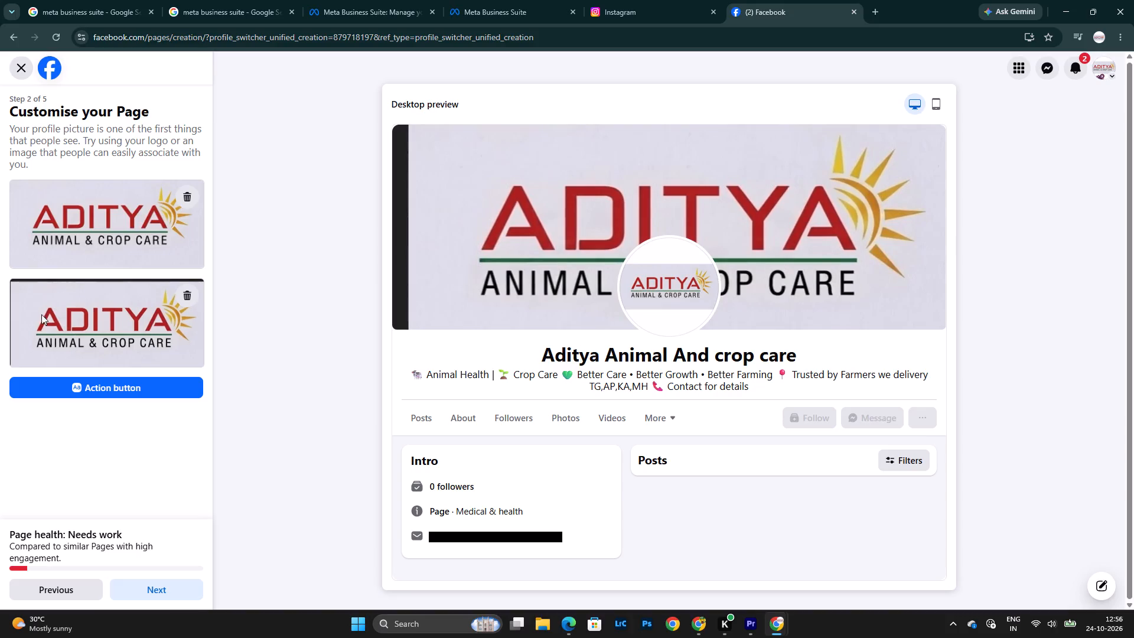
pyautogui.moveTo(41, 314); pyautogui.dragTo(32, 290)
pyautogui.click(90, 328)
pyautogui.click(108, 326)
pyautogui.moveTo(136, 323); pyautogui.dragTo(92, 305)
pyautogui.click(61, 325)
pyautogui.click(164, 601)
pyautogui.click(151, 591)
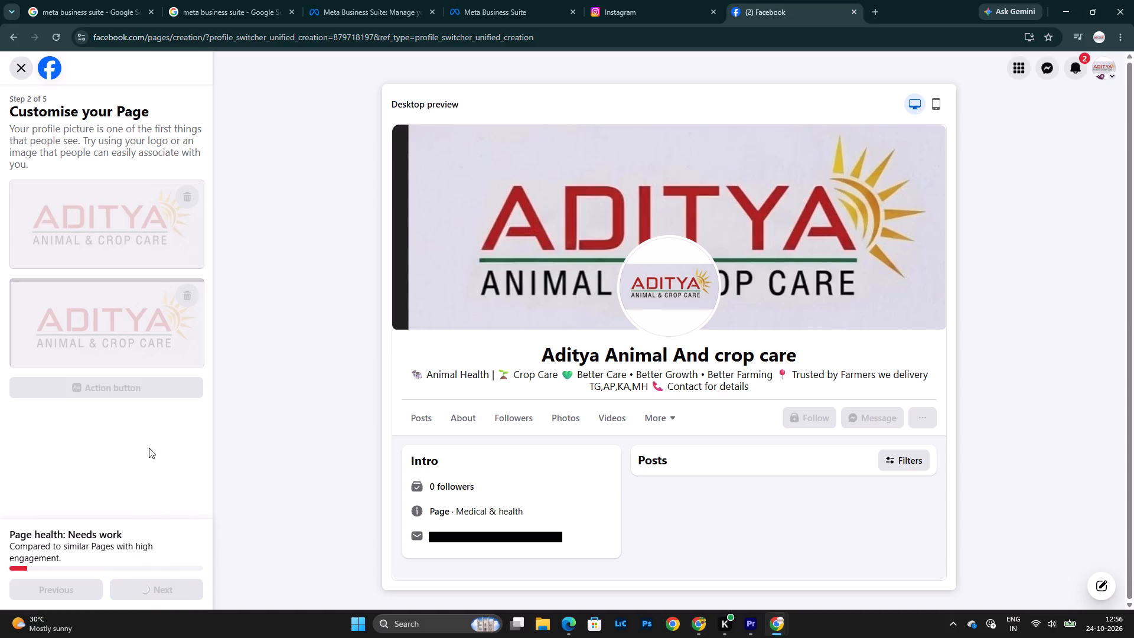
# Skip connecting WhatsApp and continue past the Page audience step of the setup.
pyautogui.scroll(-3, 170, 445)
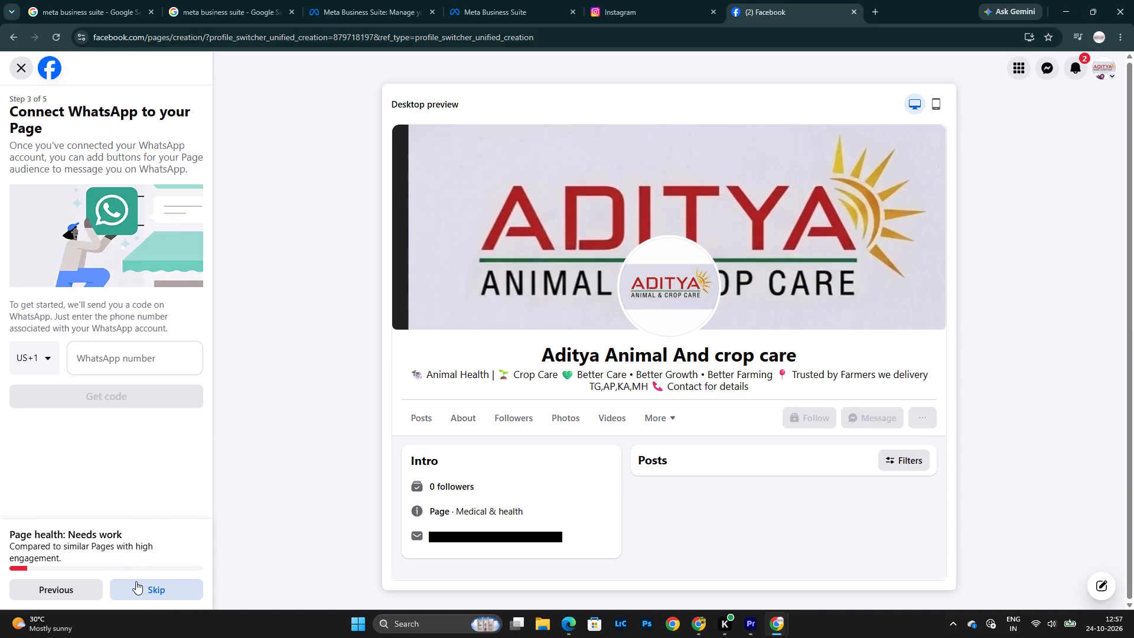
pyautogui.click(136, 582)
pyautogui.click(136, 582)
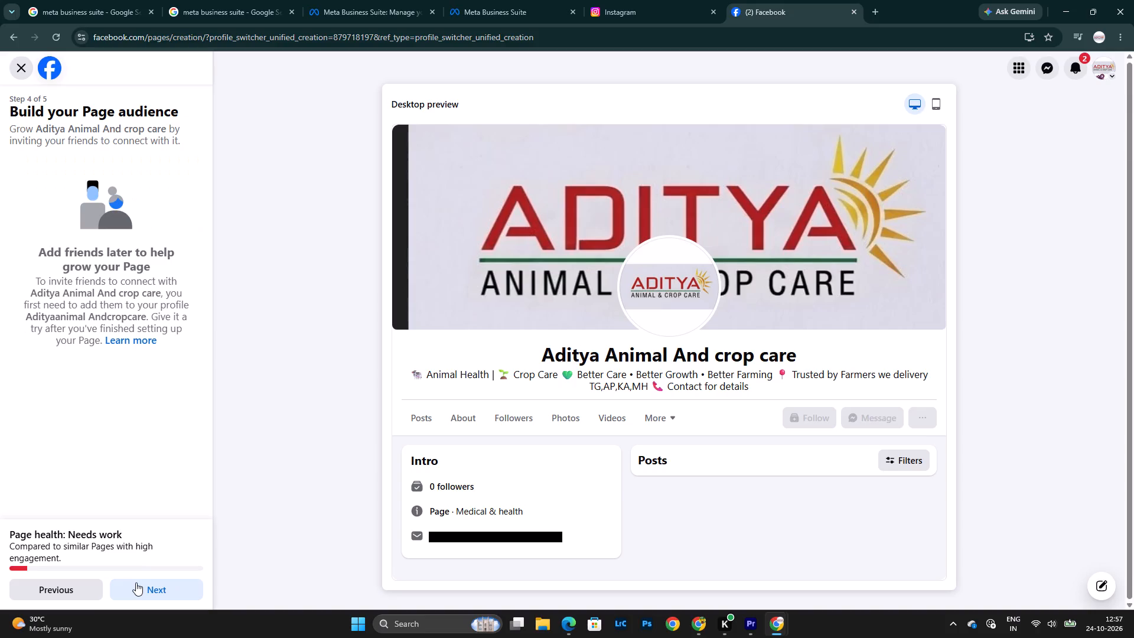
pyautogui.click(136, 582)
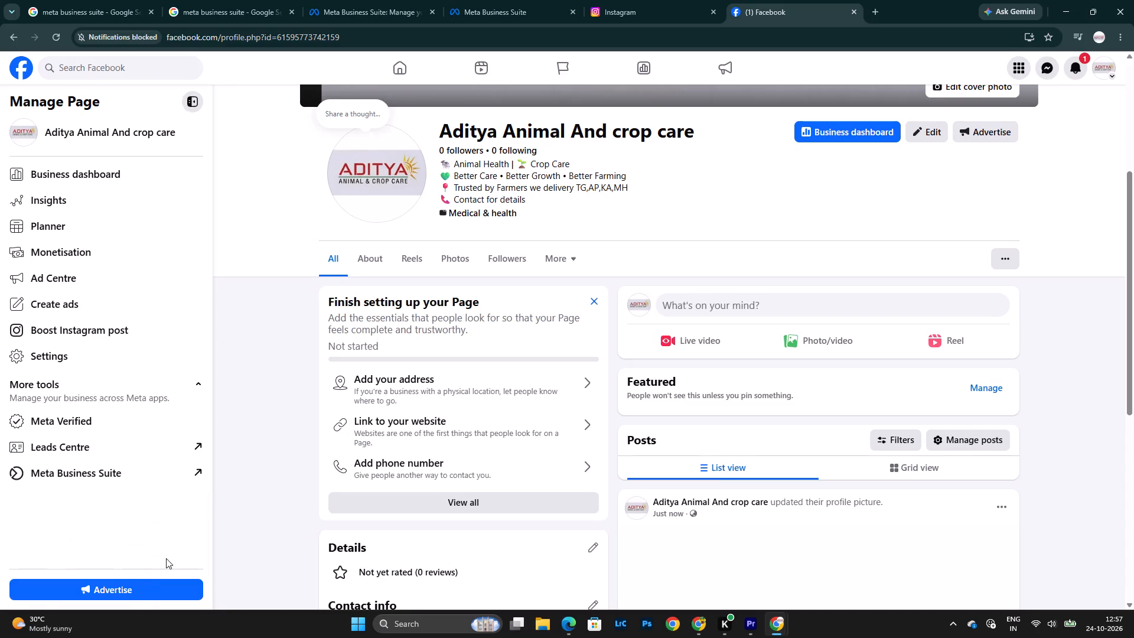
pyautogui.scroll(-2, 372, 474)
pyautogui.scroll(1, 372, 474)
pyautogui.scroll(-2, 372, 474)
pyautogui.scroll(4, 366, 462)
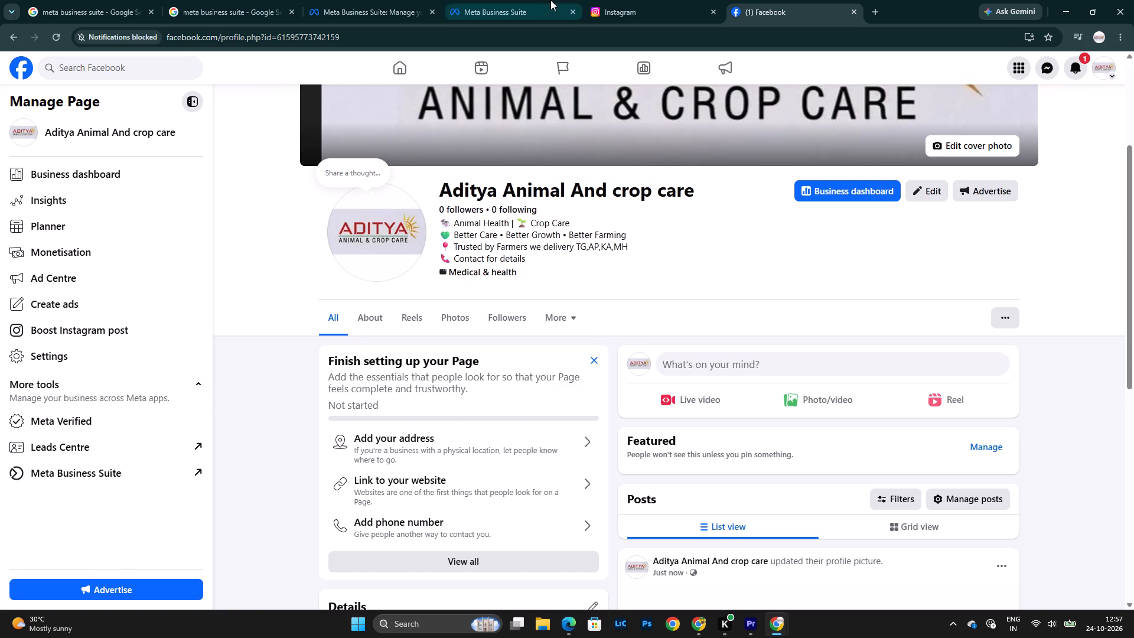
# Return to Meta Business Suite and start connecting the adityaanimalandcropcare Instagram profile to a Facebook Page from the getting-started steps.
pyautogui.click(485, 0)
pyautogui.click(627, 0)
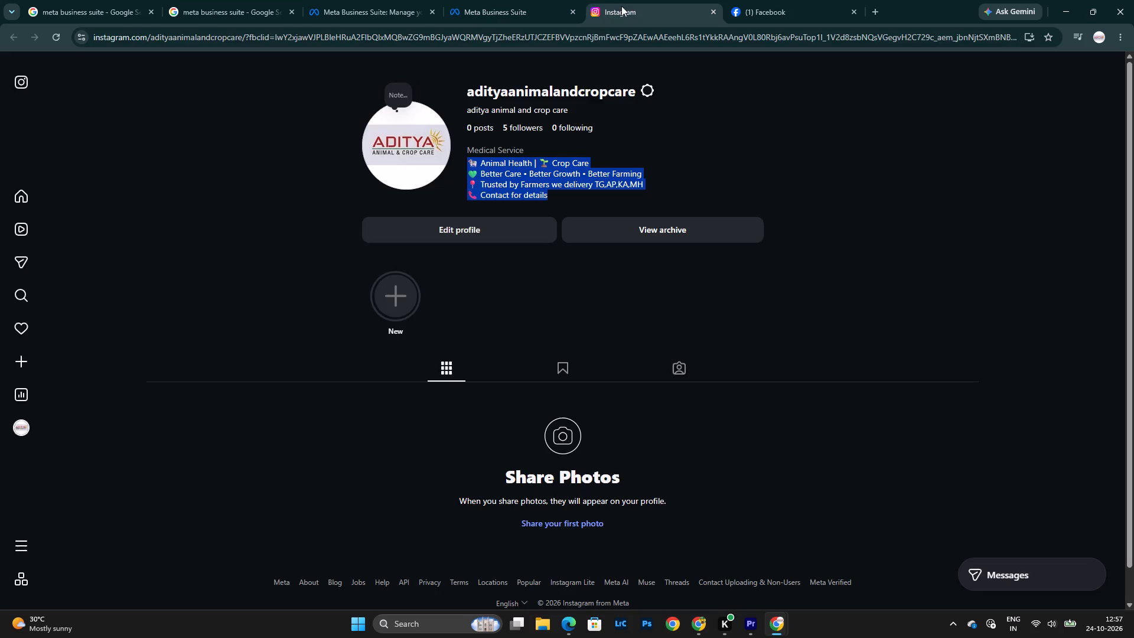
pyautogui.click(523, 0)
pyautogui.click(527, 308)
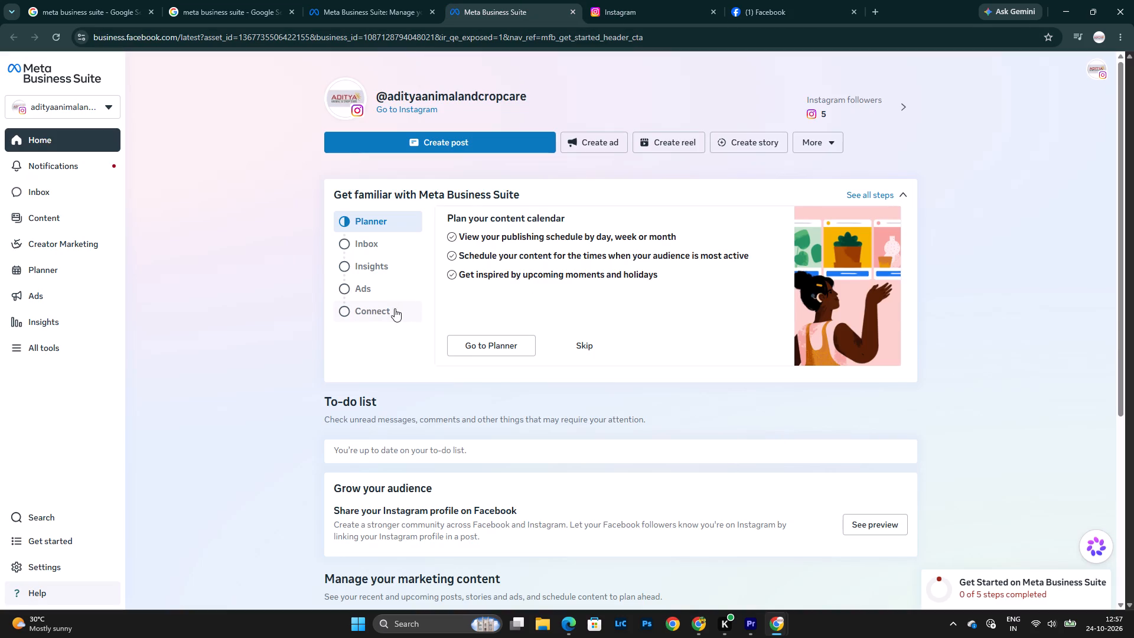
pyautogui.click(393, 308)
pyautogui.click(495, 343)
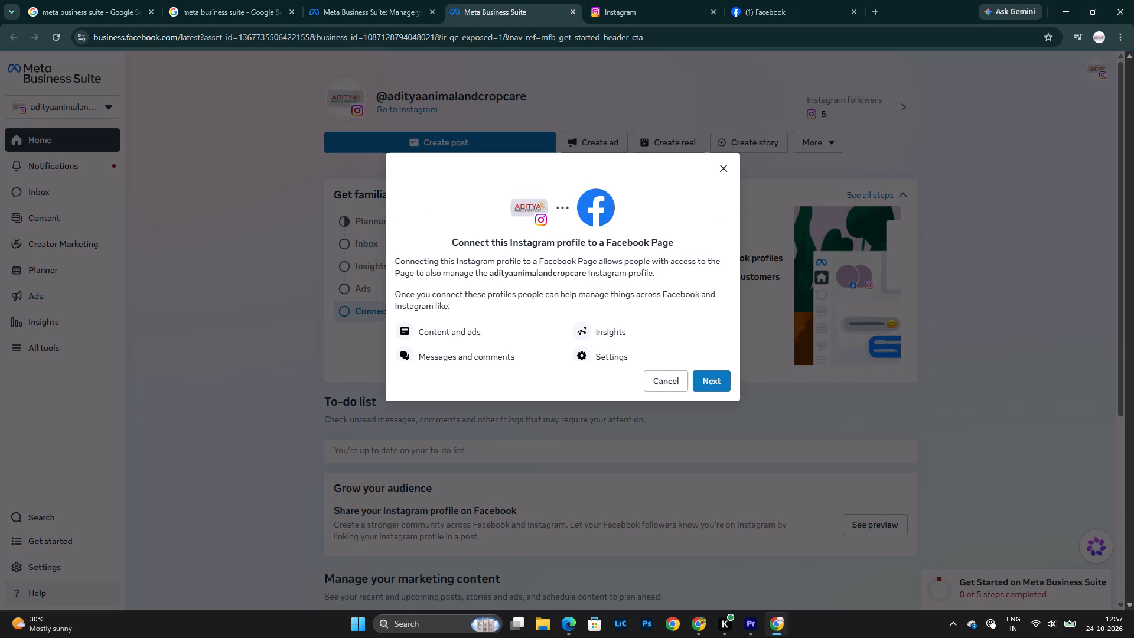
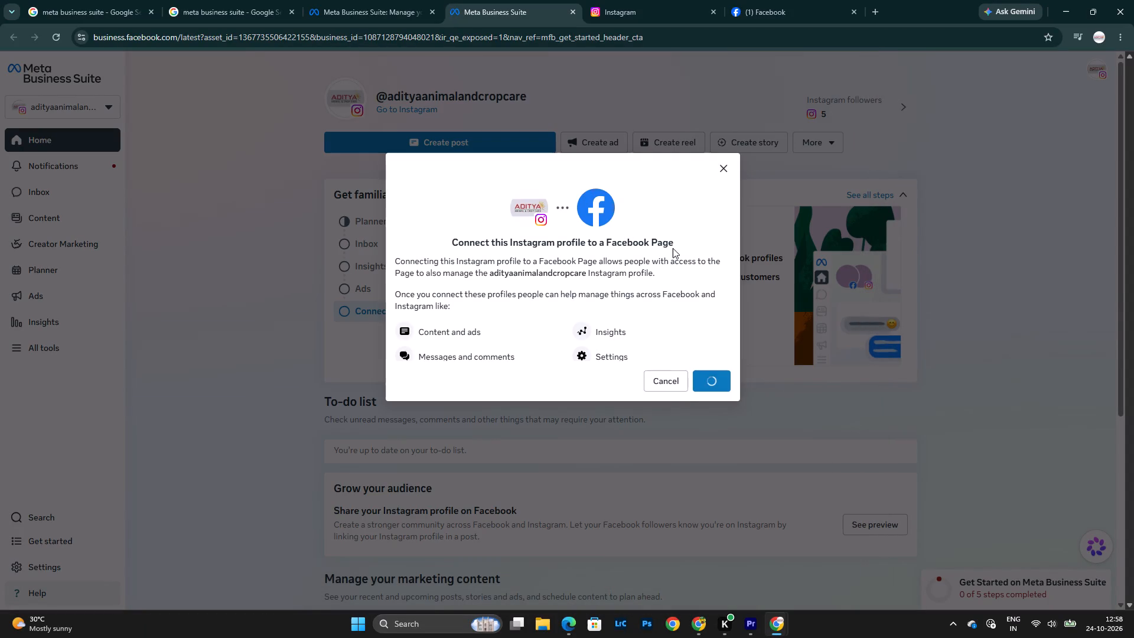
# Restart the Facebook Page connection and connect the Instagram profile to the Aditya Animal And crop care Page, finishing the setup.
pyautogui.click(673, 381)
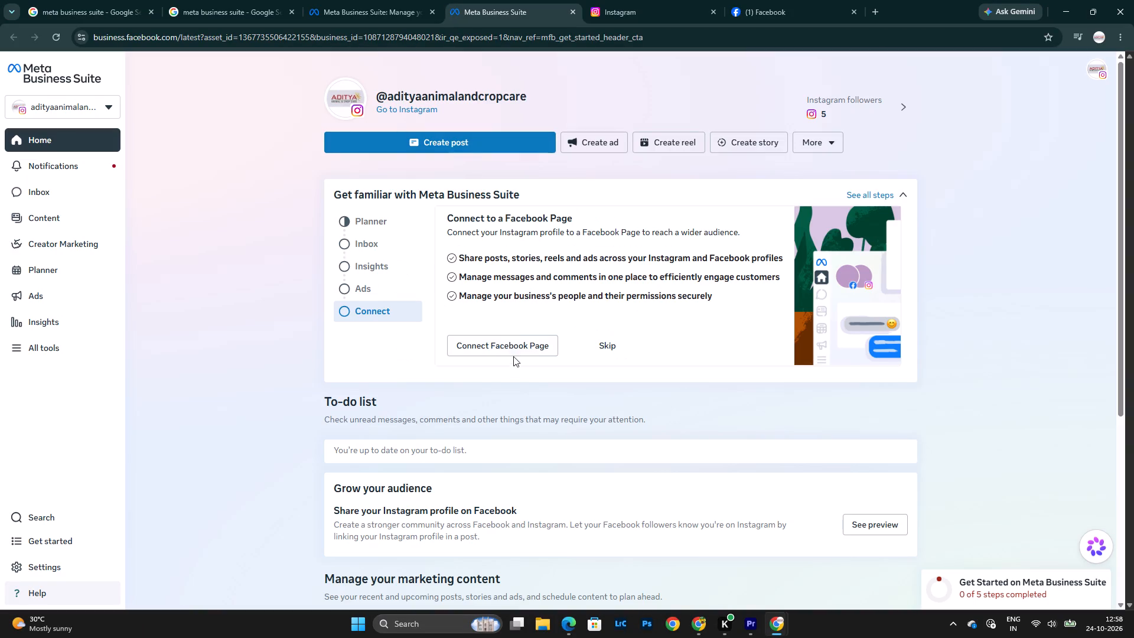
pyautogui.click(513, 350)
pyautogui.click(712, 375)
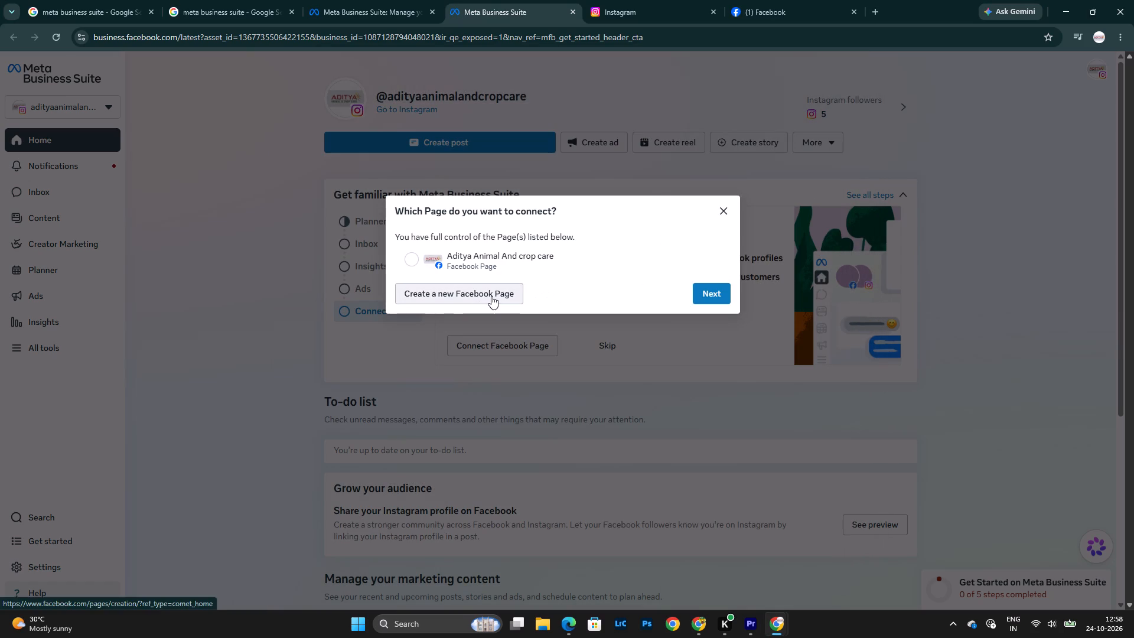
pyautogui.click(407, 256)
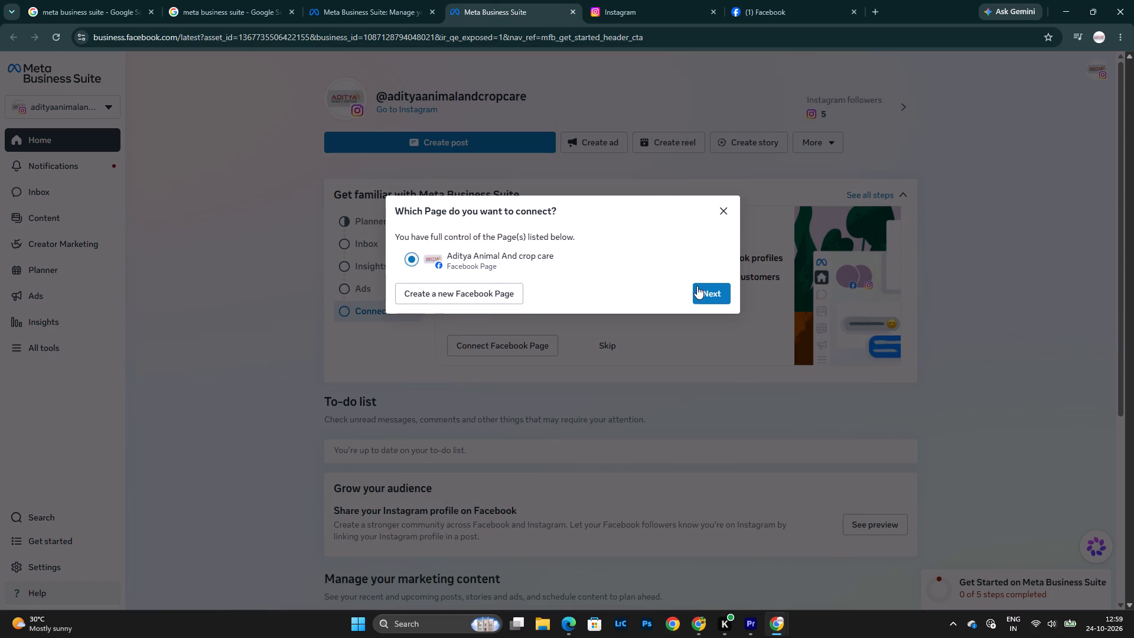
pyautogui.click(719, 287)
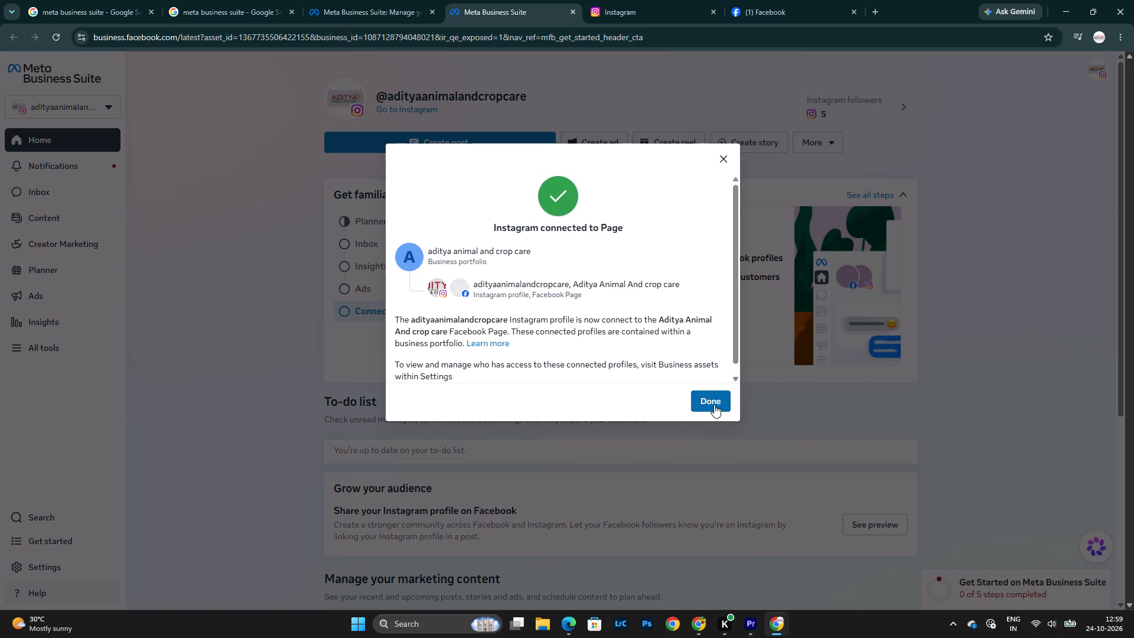
pyautogui.click(714, 403)
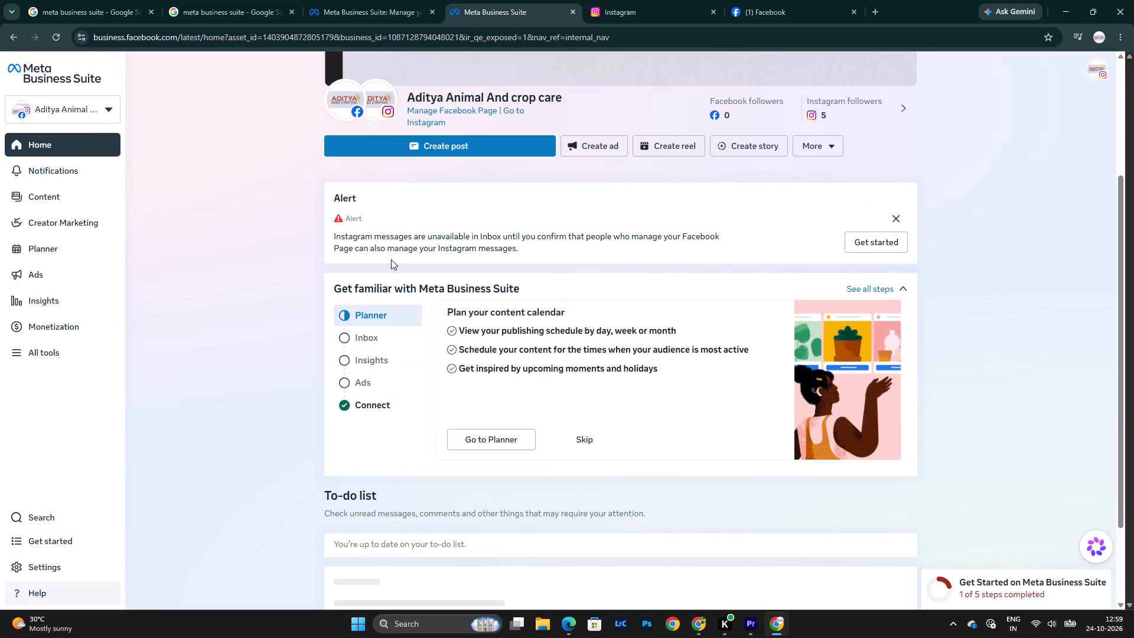
# Resolve the Instagram messages alert by confirming message access for people who manage the Facebook Page, and finish the connection.
pyautogui.scroll(5, 565, 318)
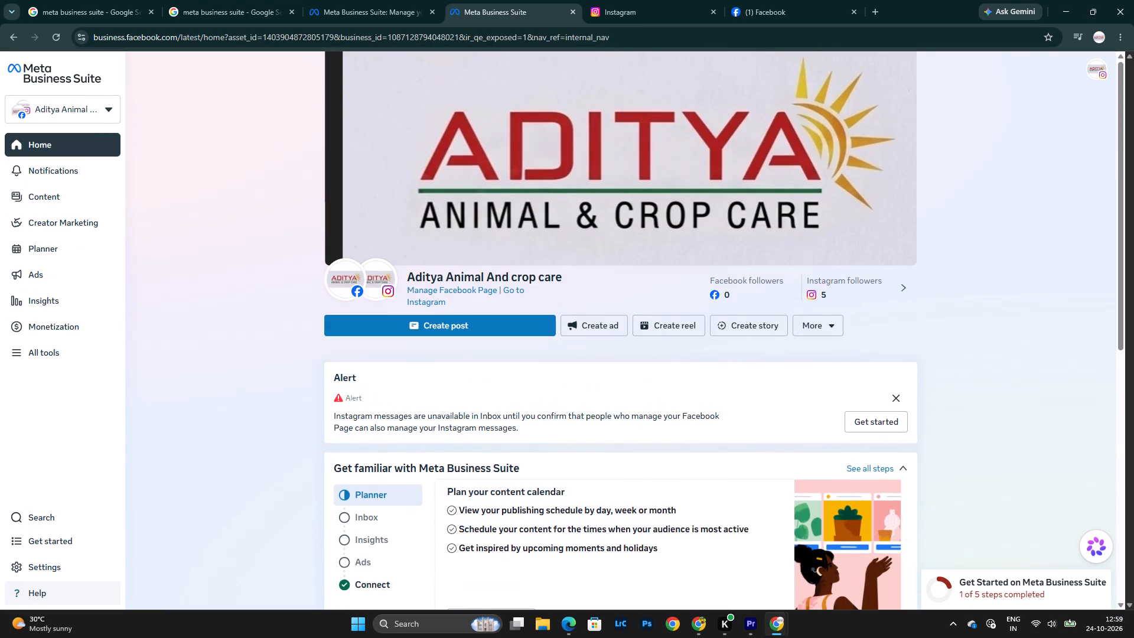
pyautogui.click(880, 414)
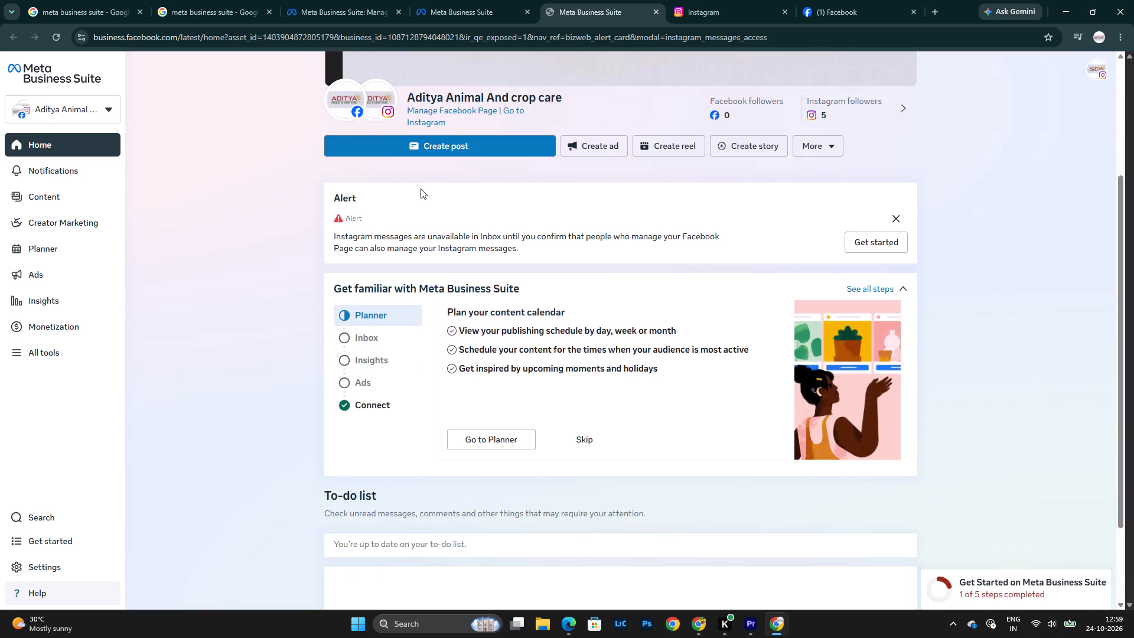
pyautogui.click(715, 393)
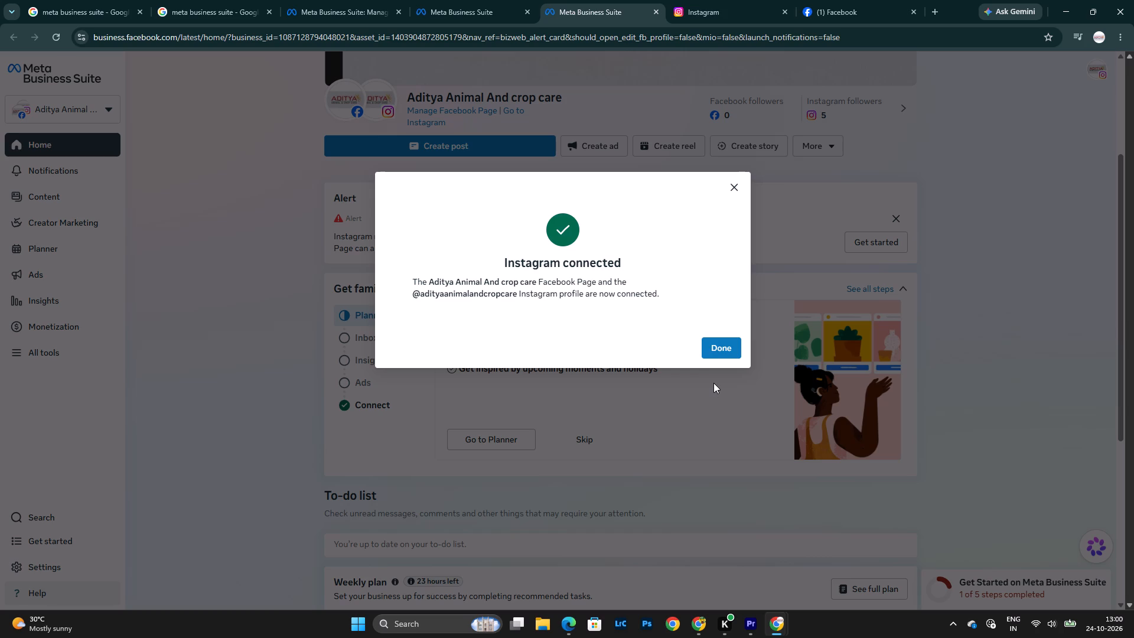
pyautogui.click(728, 341)
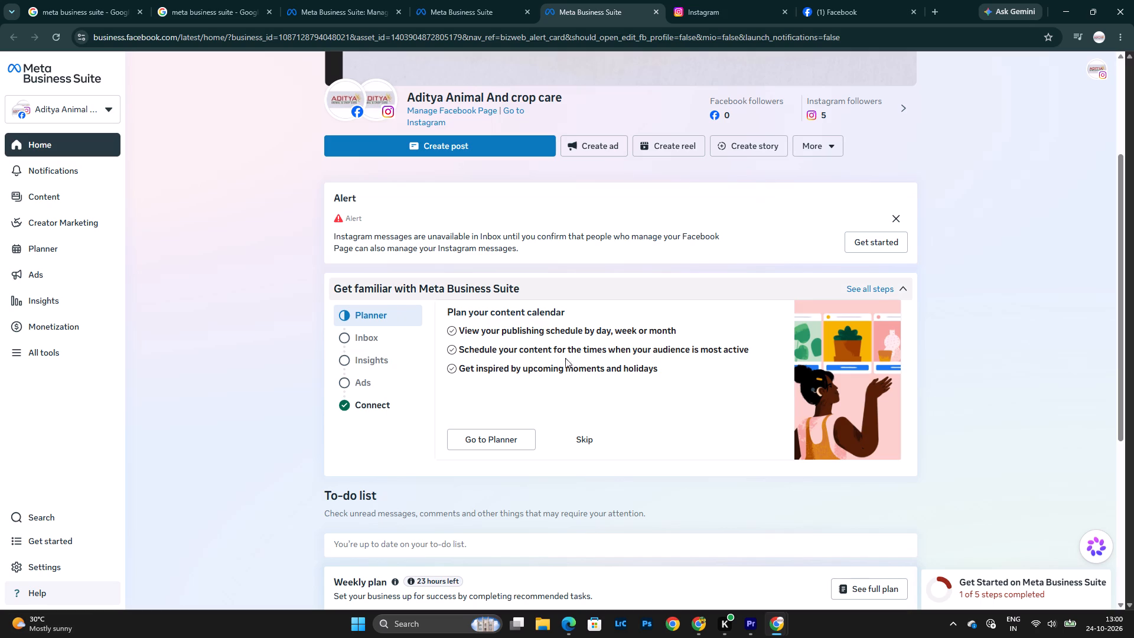
# Open the Get started with Meta Business Suite page from the setup progress prompt.
pyautogui.click(1019, 591)
pyautogui.click(1003, 241)
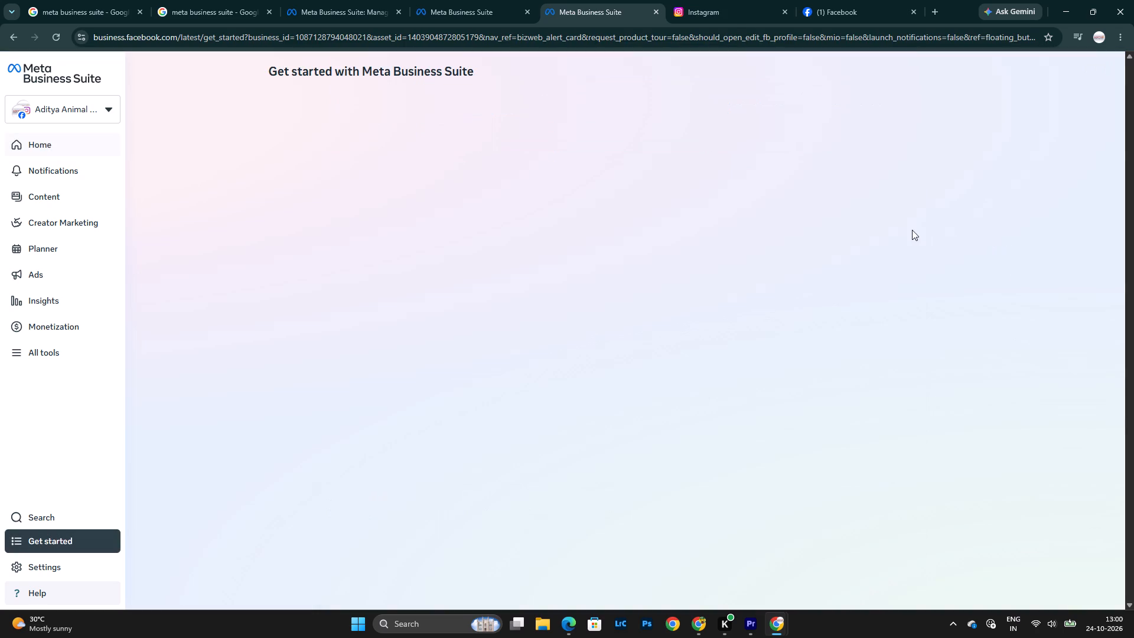
# Go through the open browser tabs and close the Facebook Page tab and one of the duplicate Google search tabs.
pyautogui.click(472, 0)
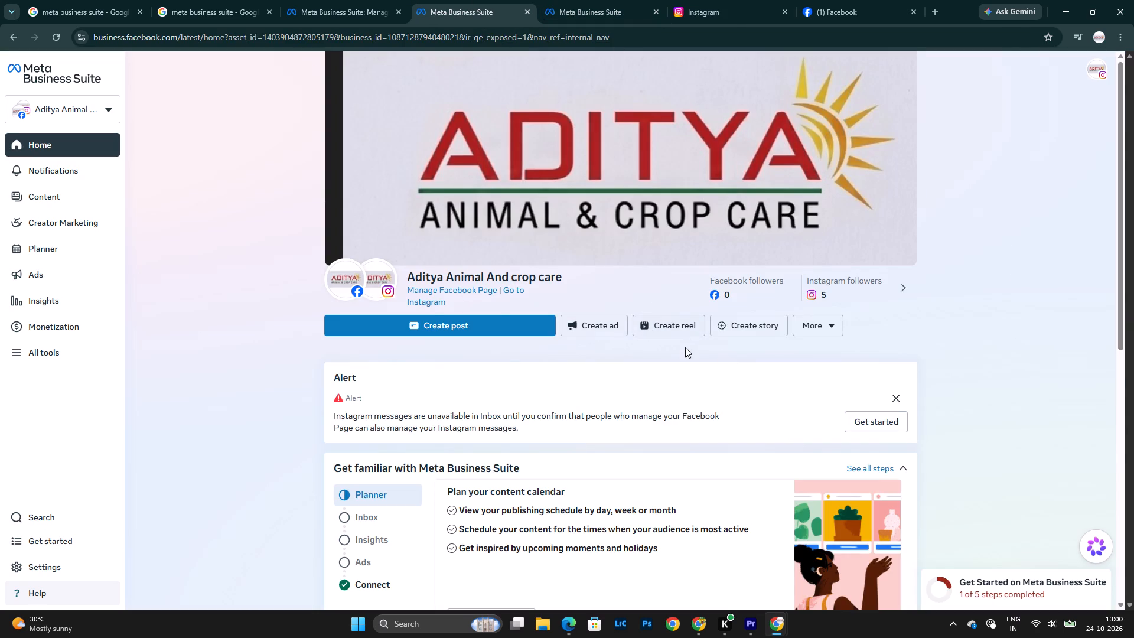
pyautogui.click(721, 0)
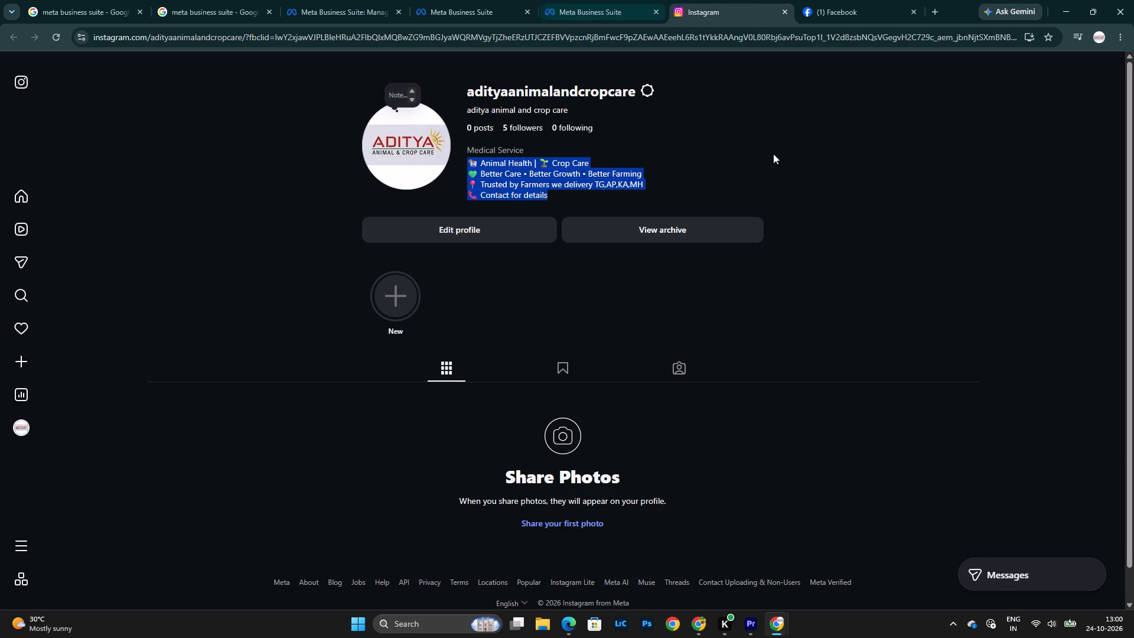
pyautogui.click(773, 154)
pyautogui.click(601, 0)
pyautogui.click(829, 0)
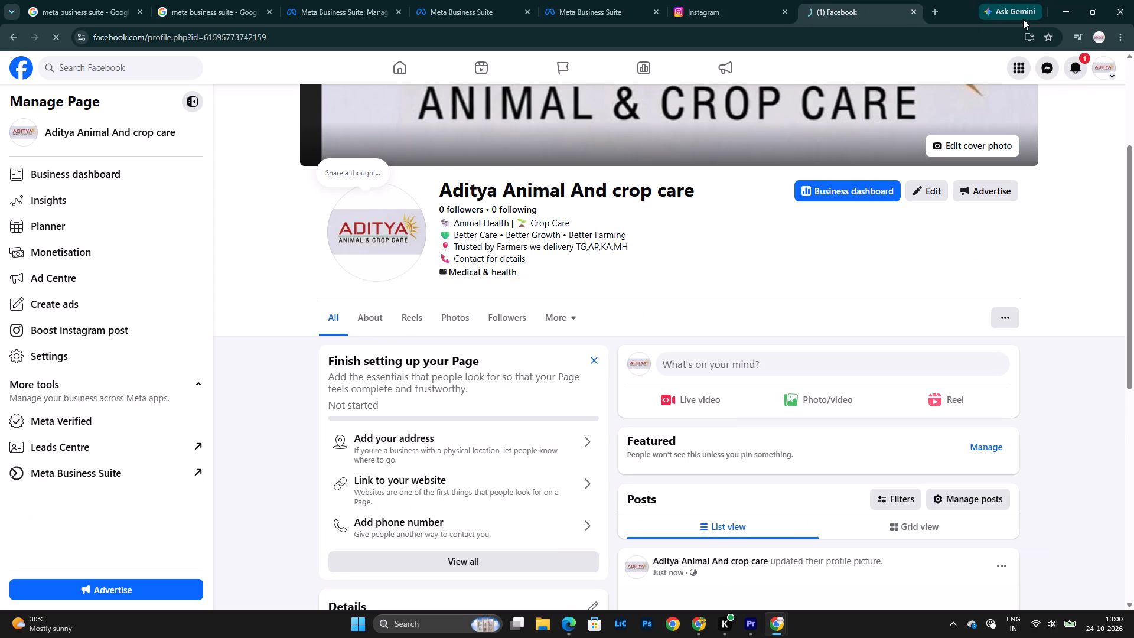
pyautogui.click(913, 12)
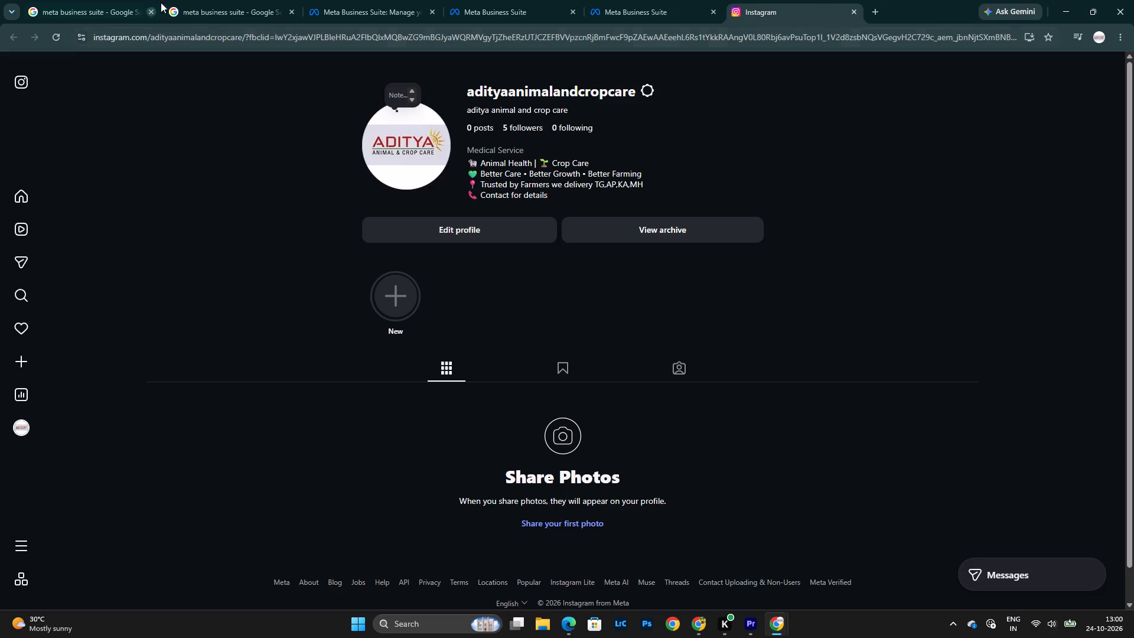
pyautogui.click(155, 12)
# Bookmark the Aditya Animal And crop care home page as Meta Business Suite in All Bookmarks.
pyautogui.click(242, 0)
pyautogui.click(351, 0)
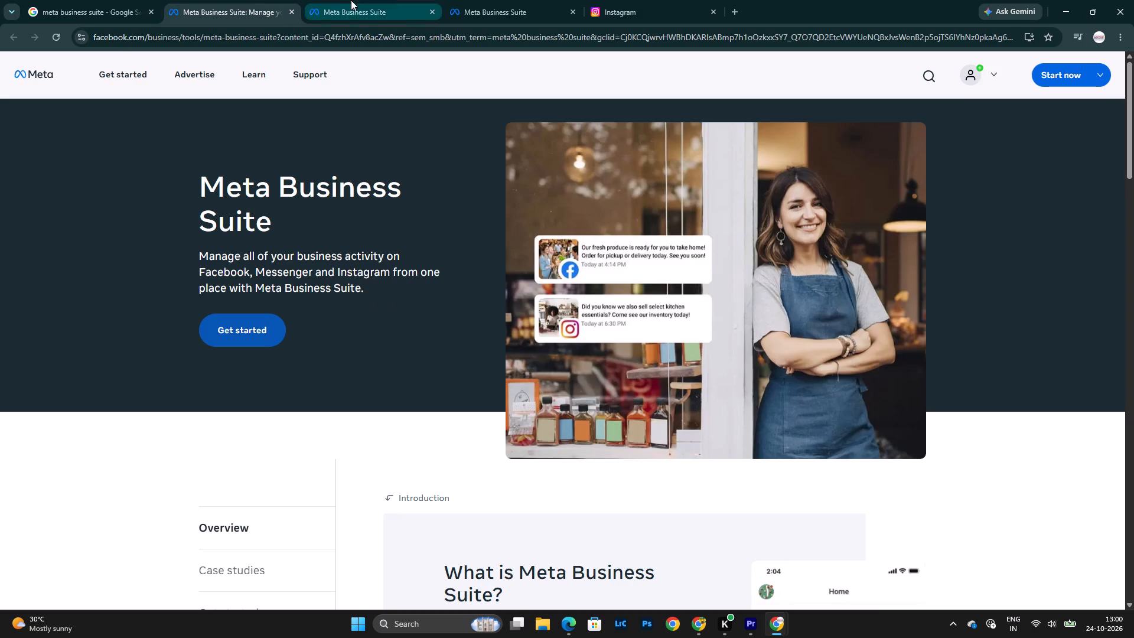
pyautogui.click(467, 0)
pyautogui.click(335, 0)
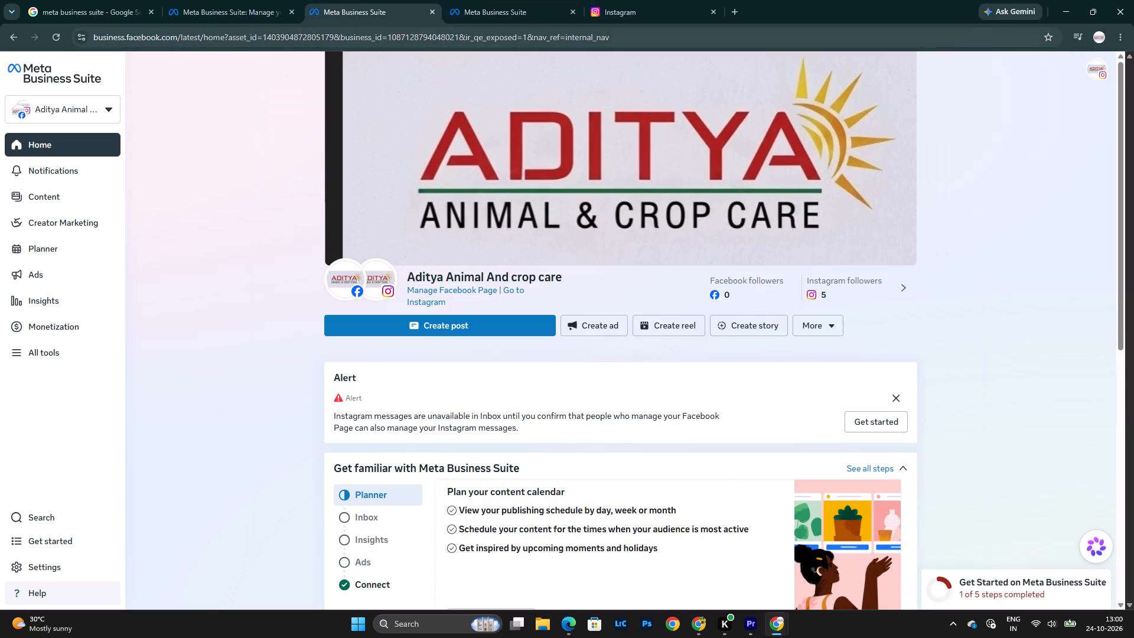
pyautogui.click(1047, 33)
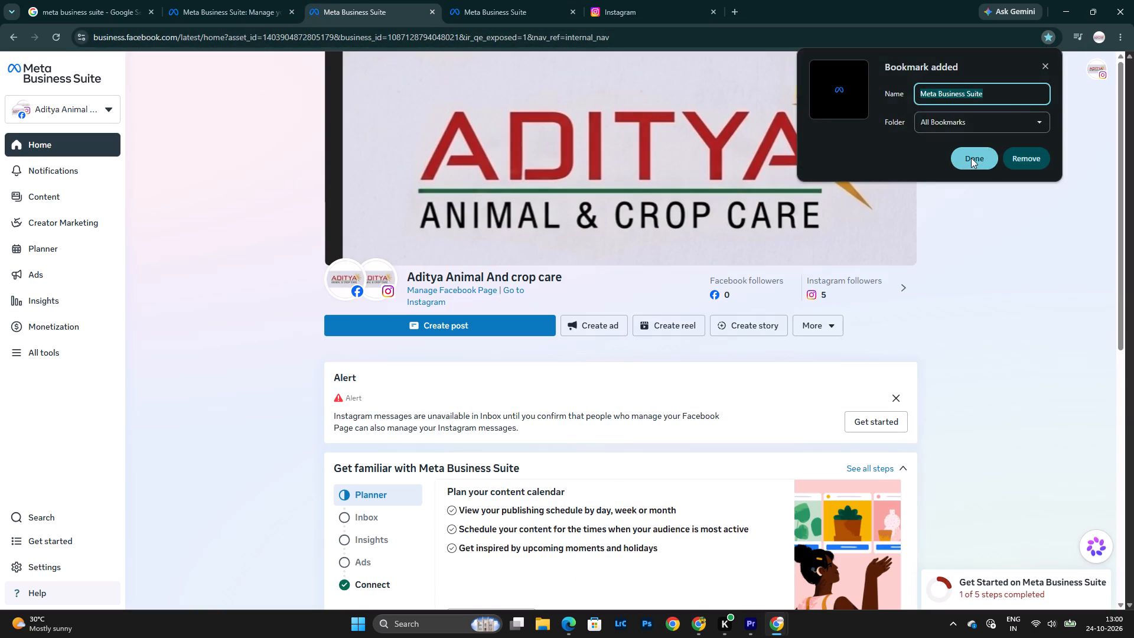
pyautogui.click(971, 158)
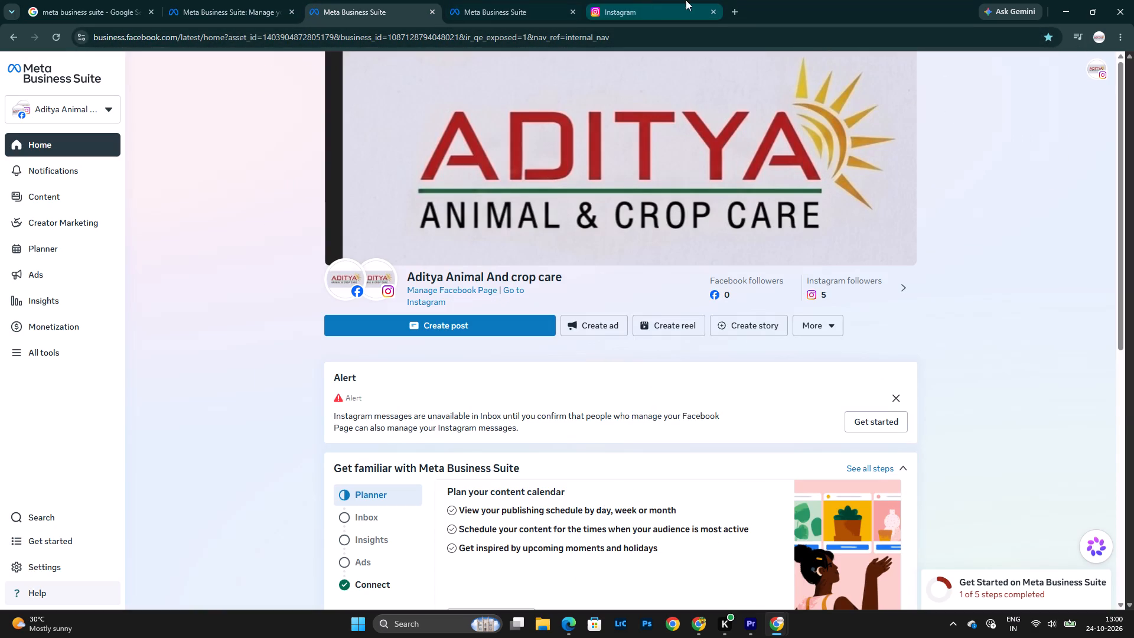
# Check a new tab, then close every tab except the bookmarked Meta Business Suite home page.
pyautogui.click(734, 12)
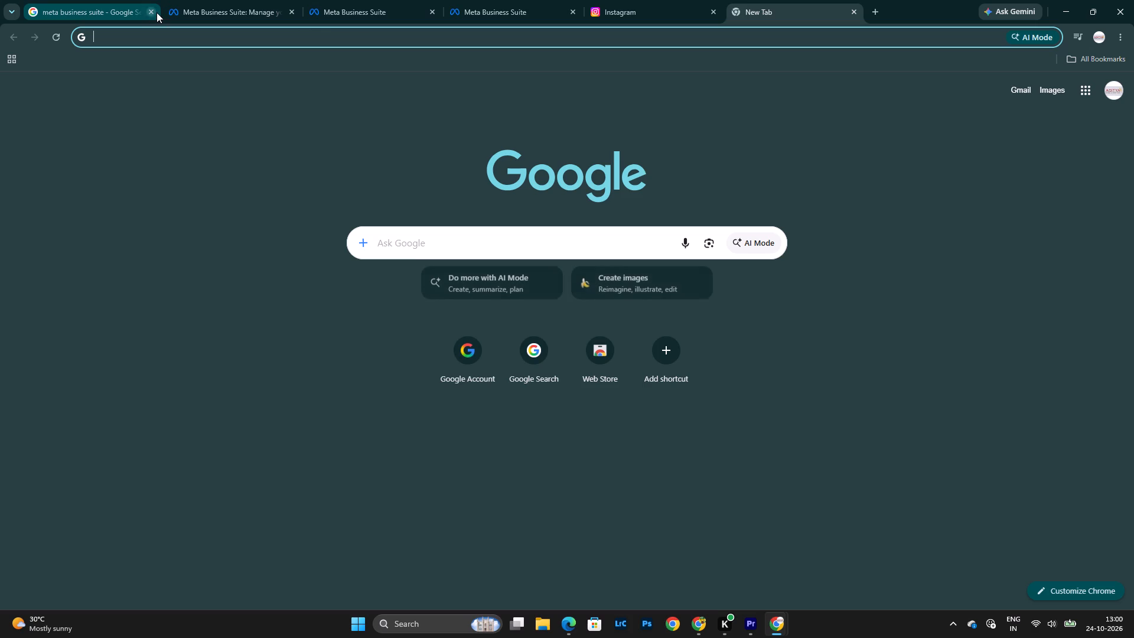
pyautogui.click(153, 11)
pyautogui.click(153, 11)
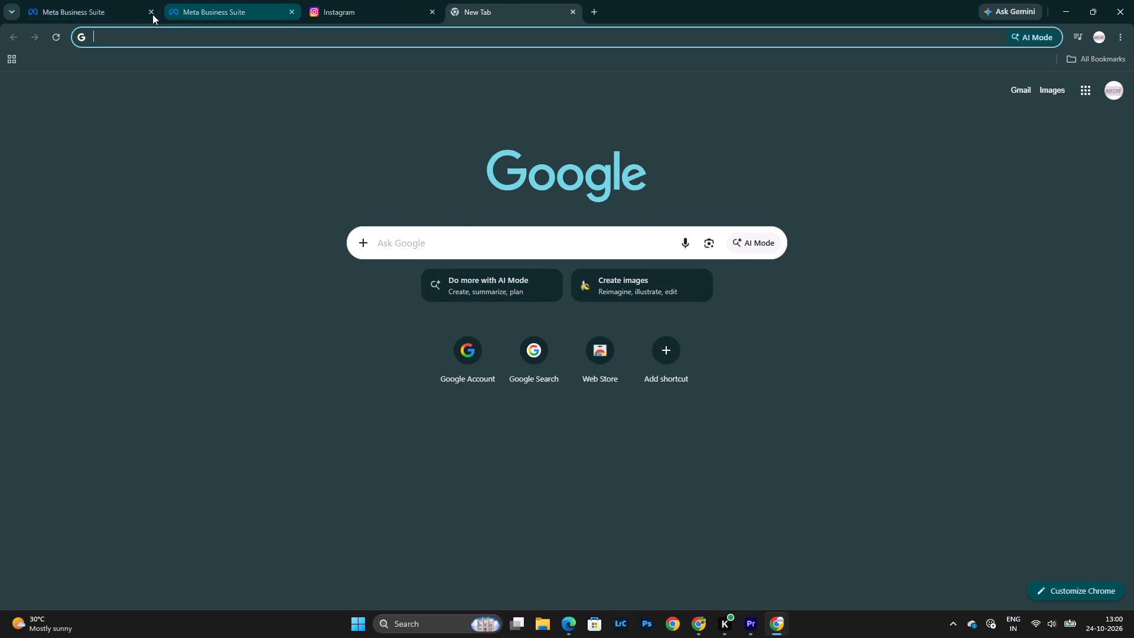
pyautogui.click(112, 8)
pyautogui.click(188, 2)
pyautogui.click(293, 11)
pyautogui.click(293, 11)
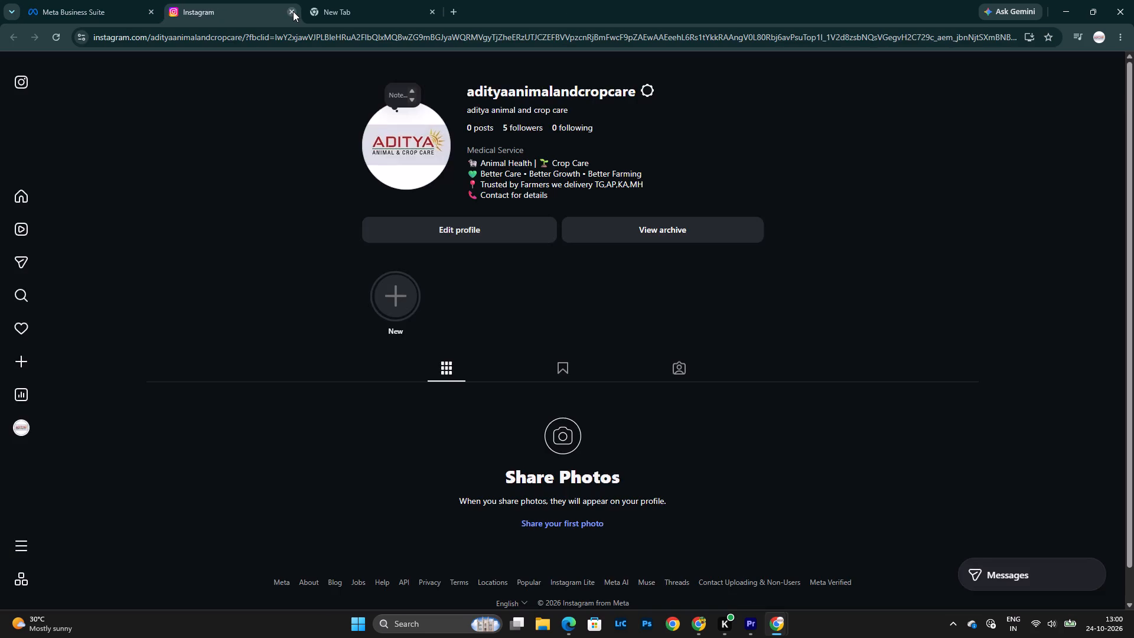
pyautogui.click(293, 11)
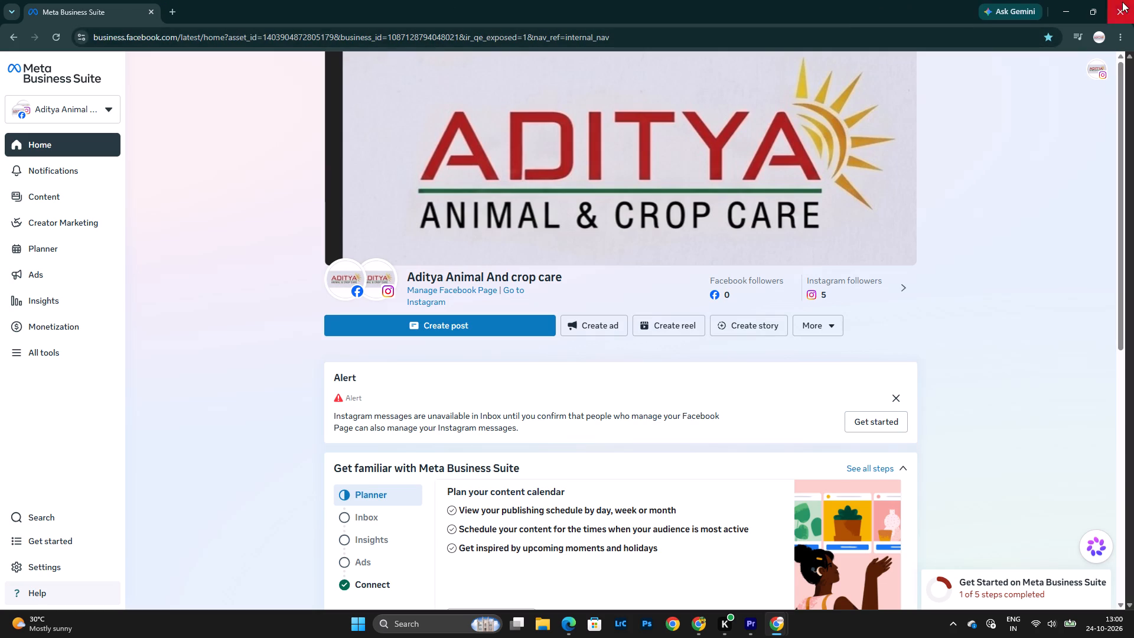
# Minimise the business profile's browser window and close the leftover Meta Business Suite pop-up window behind it.
pyautogui.click(1062, 6)
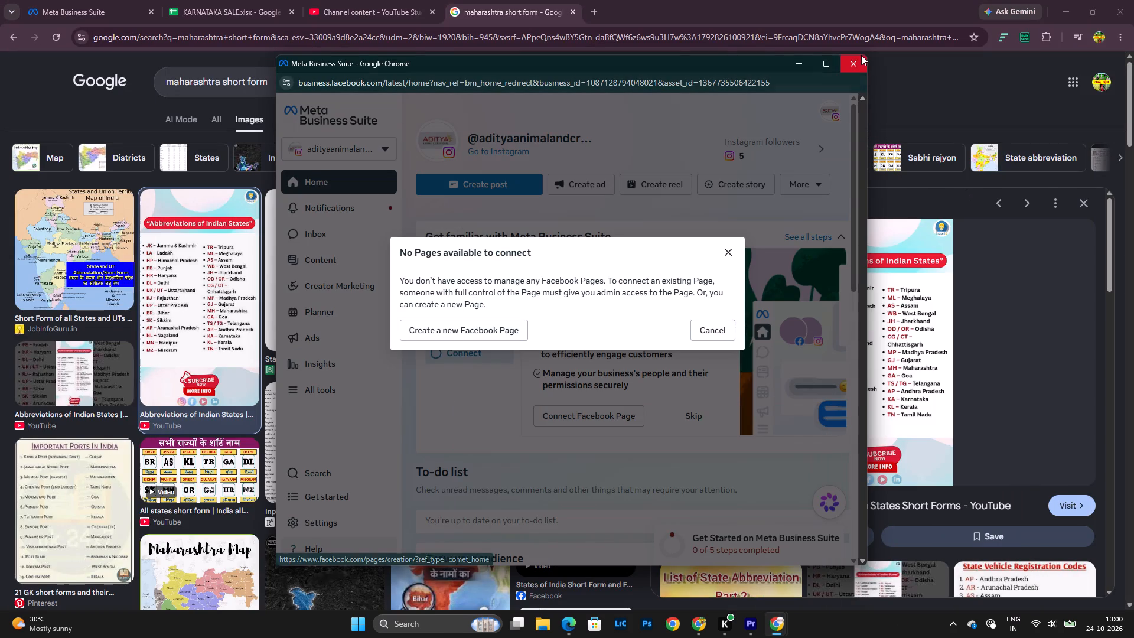
pyautogui.click(857, 62)
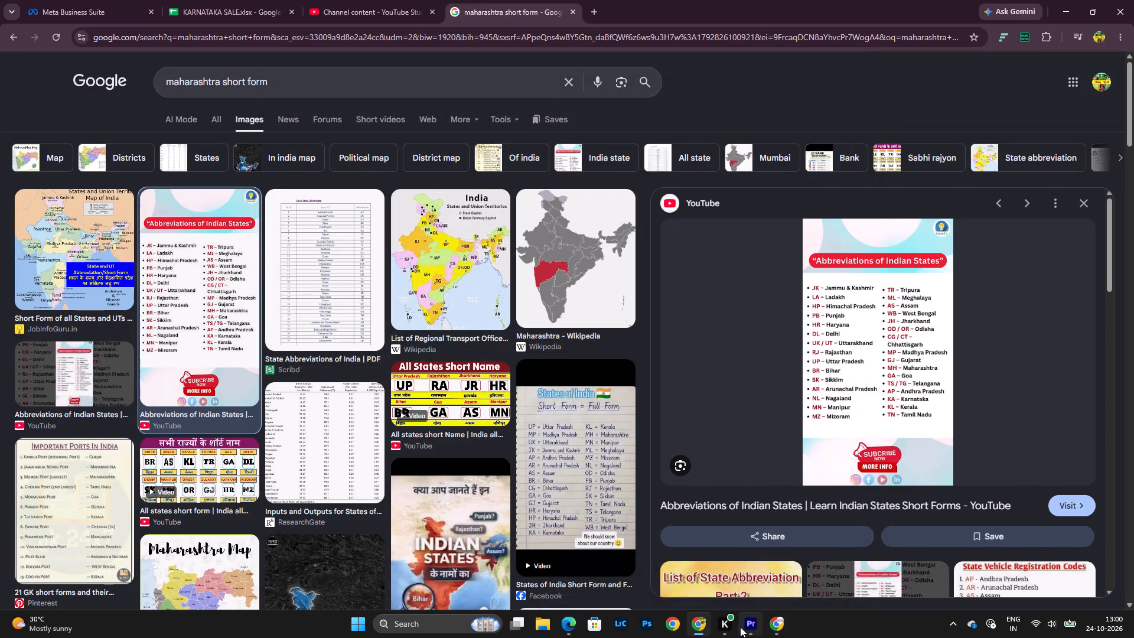